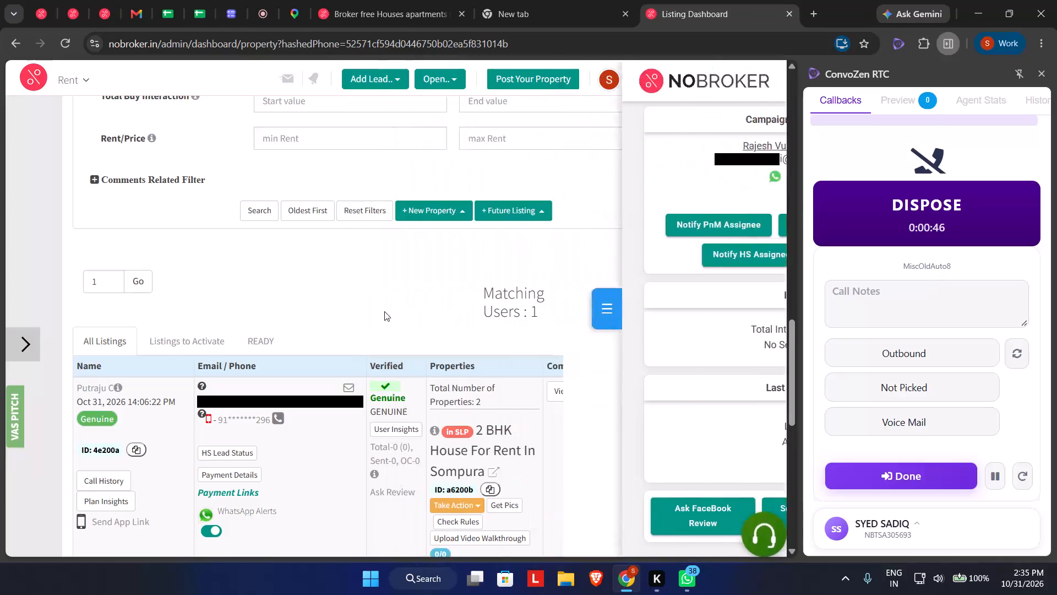
Reload the listing dashboard and examine the matching owner's properties and their statuses.
scroll(384, 323, down, 6)
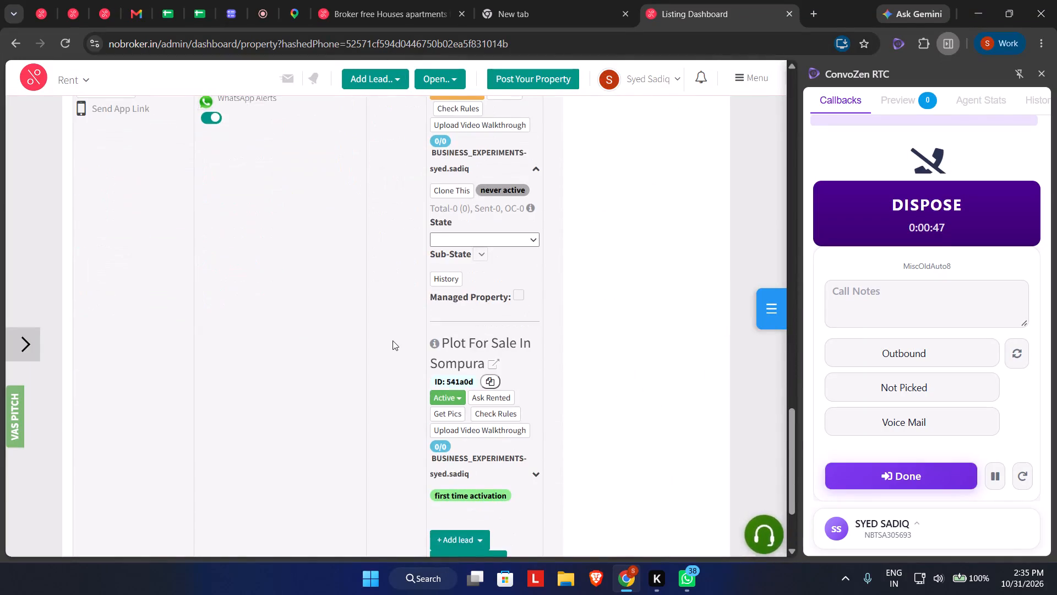
scroll(393, 340, up, 2)
click(59, 52)
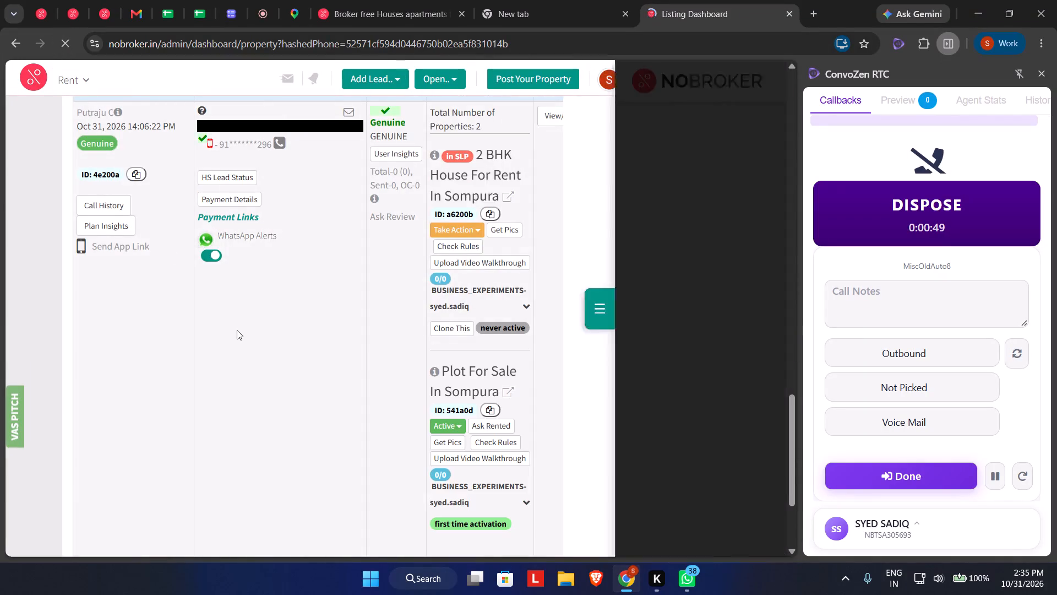
scroll(237, 330, down, 3)
scroll(237, 330, up, 7)
click(382, 315)
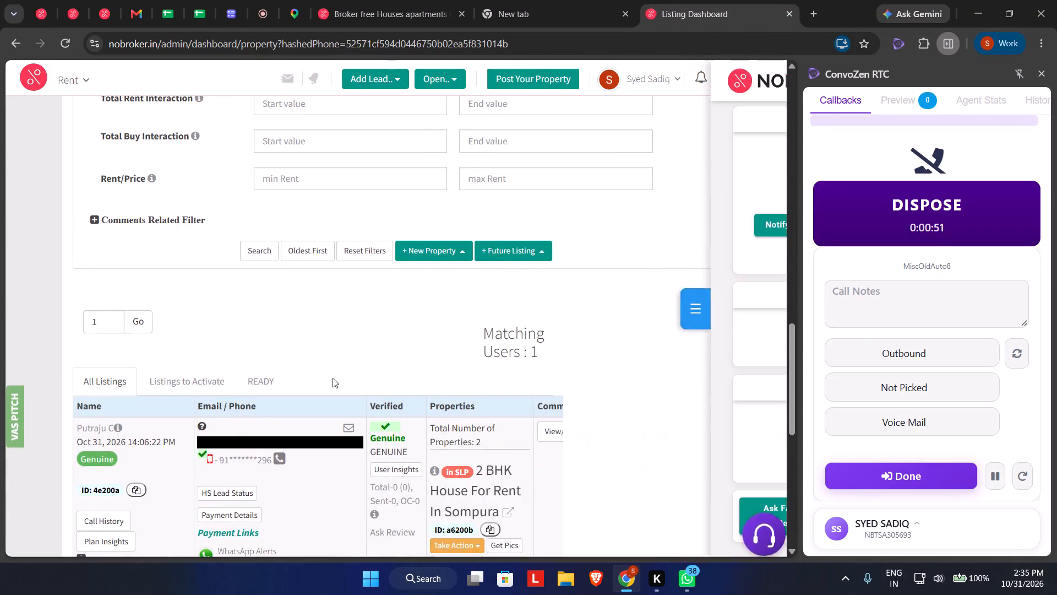
scroll(333, 378, down, 2)
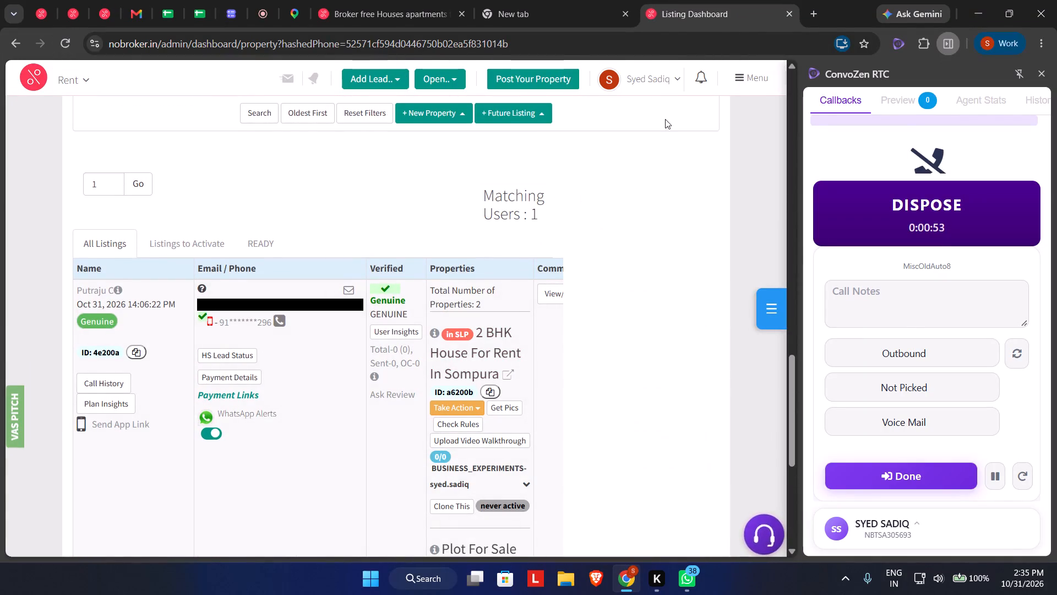
Pin the Listing Dashboard tab and move it to the front of the pinned tabs.
right_click(728, 0)
click(772, 148)
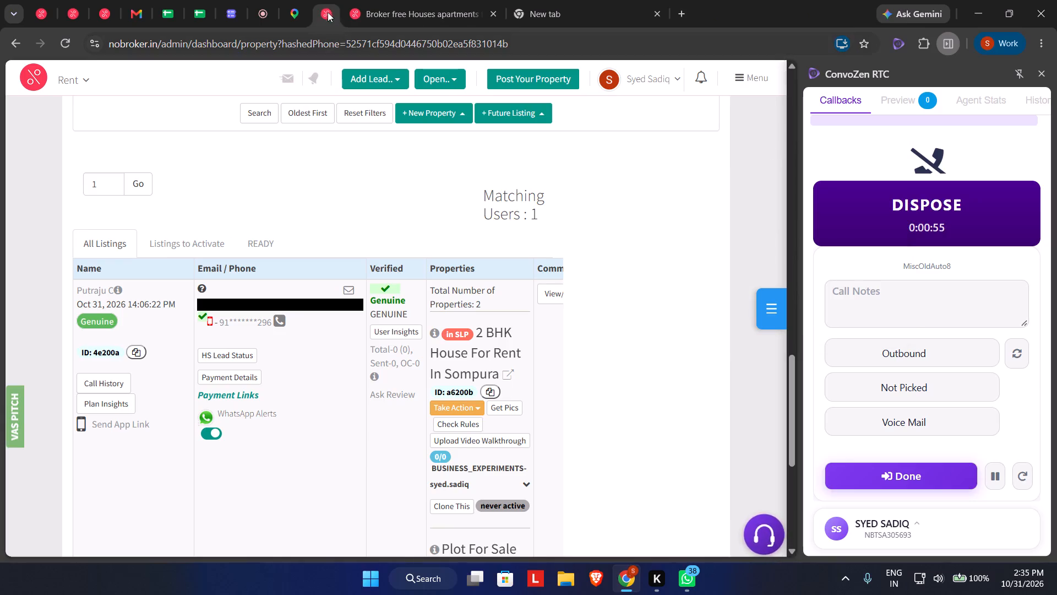
drag(327, 9, 43, 6)
Return to the reactivation lead's page and complete the ended call's disposition in ConvoZen.
click(417, 1)
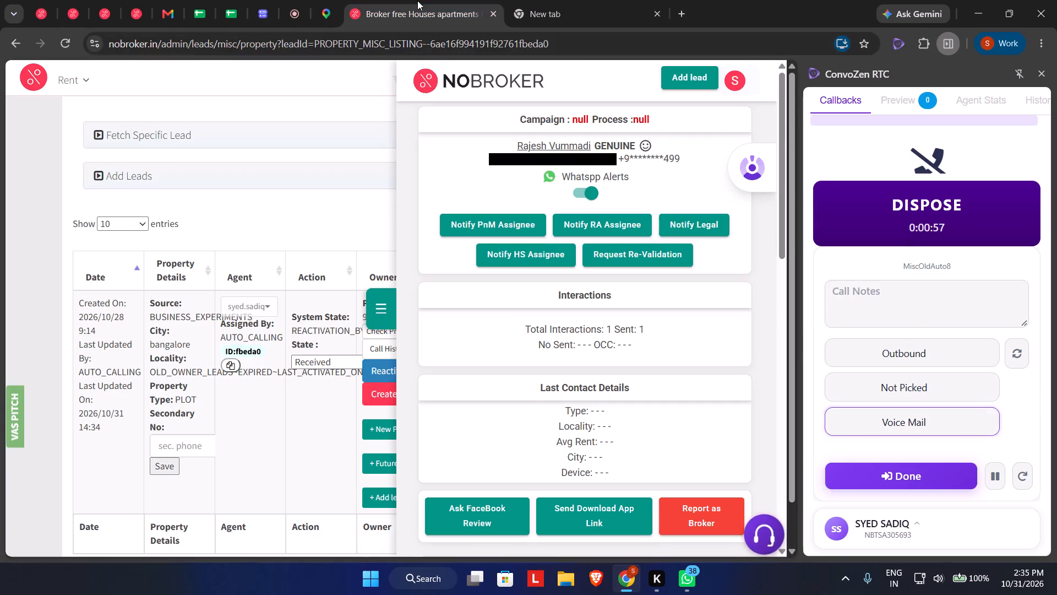
click(929, 476)
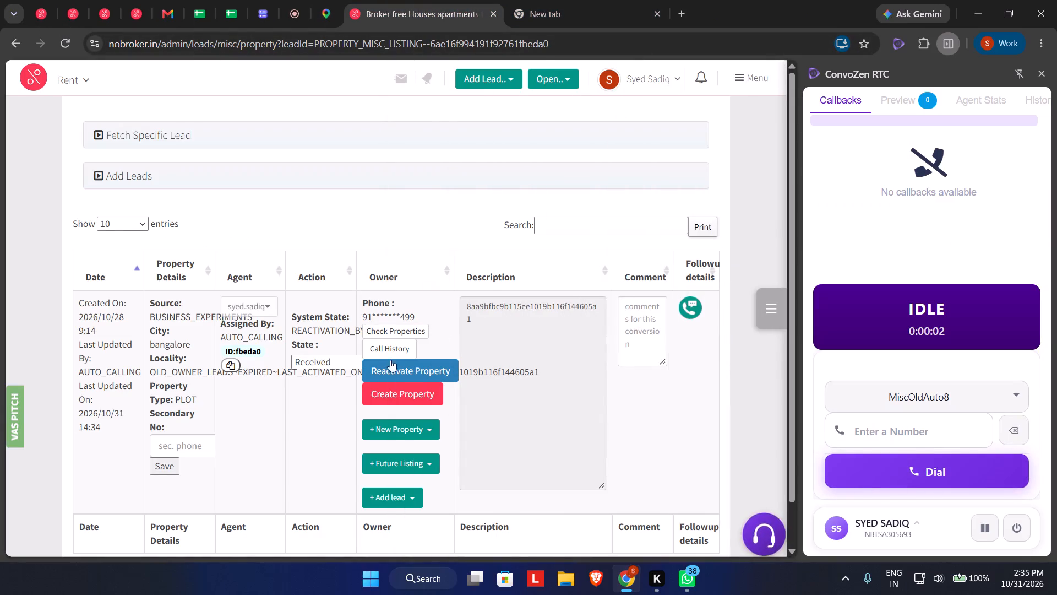
Set the lead's state to In Progress with the substate NOTPICK.
click(319, 363)
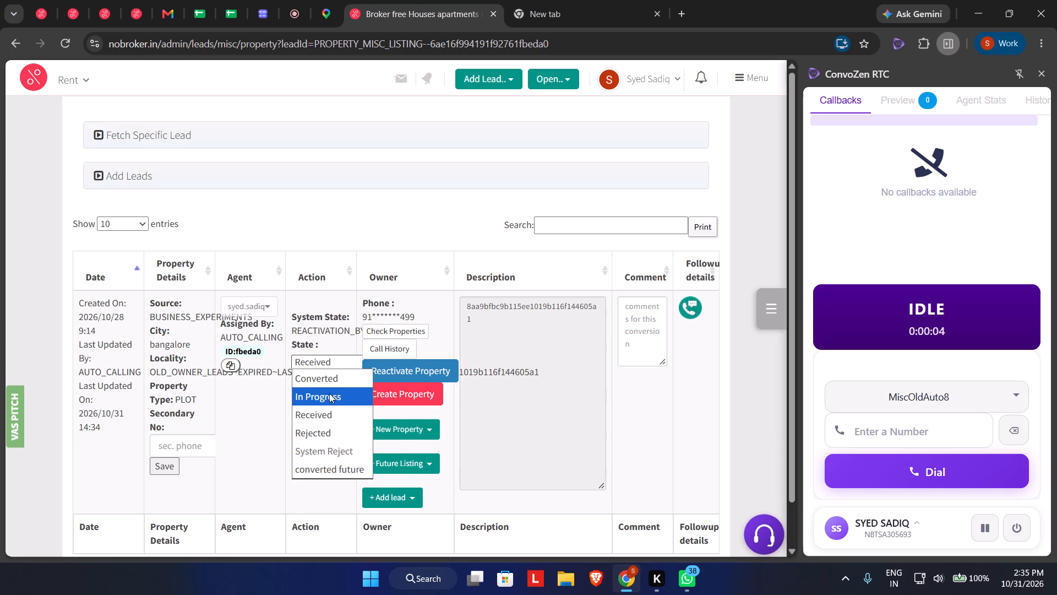
click(329, 393)
click(327, 386)
click(342, 469)
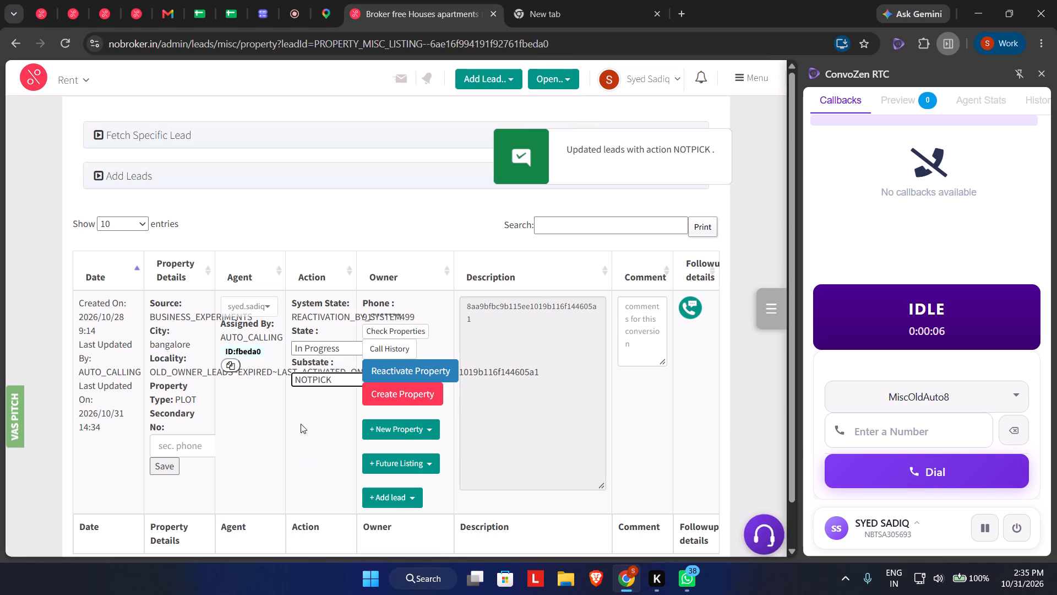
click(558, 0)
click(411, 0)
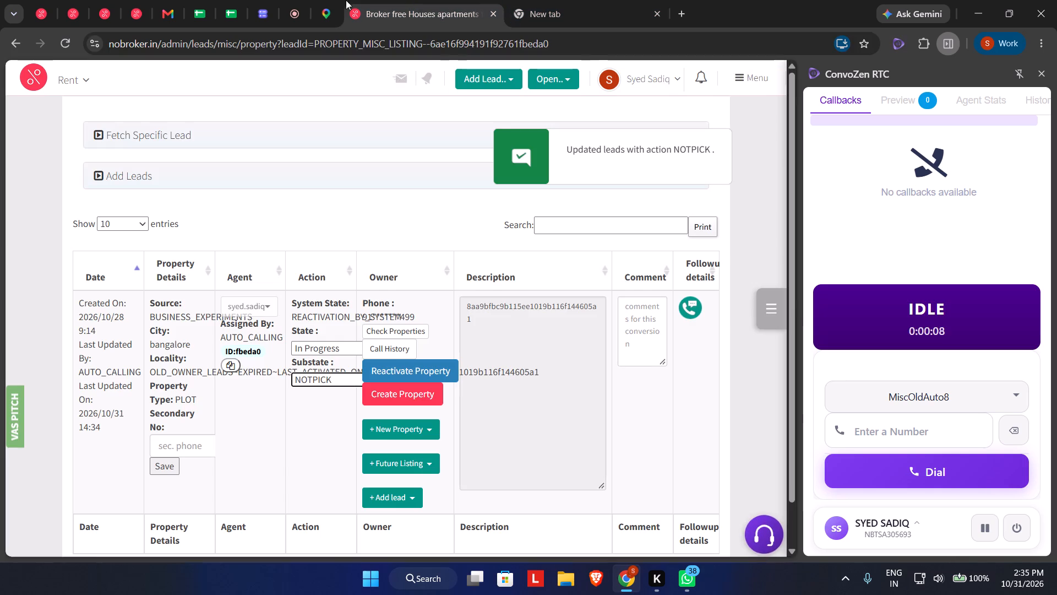
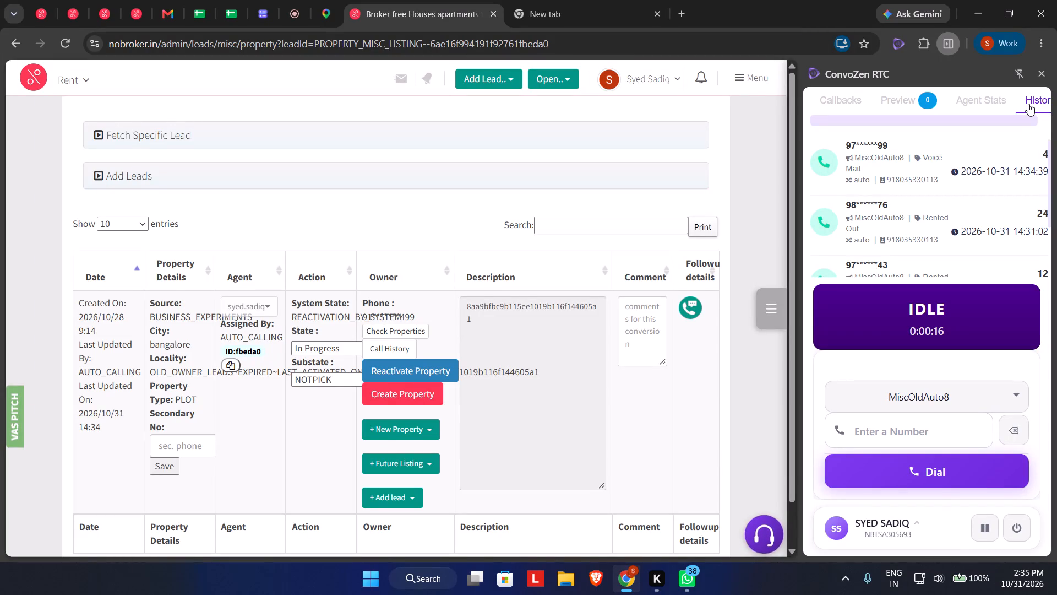
Examine the recent calls and their dispositions in the ConvoZen call history.
scroll(929, 230, down, 3)
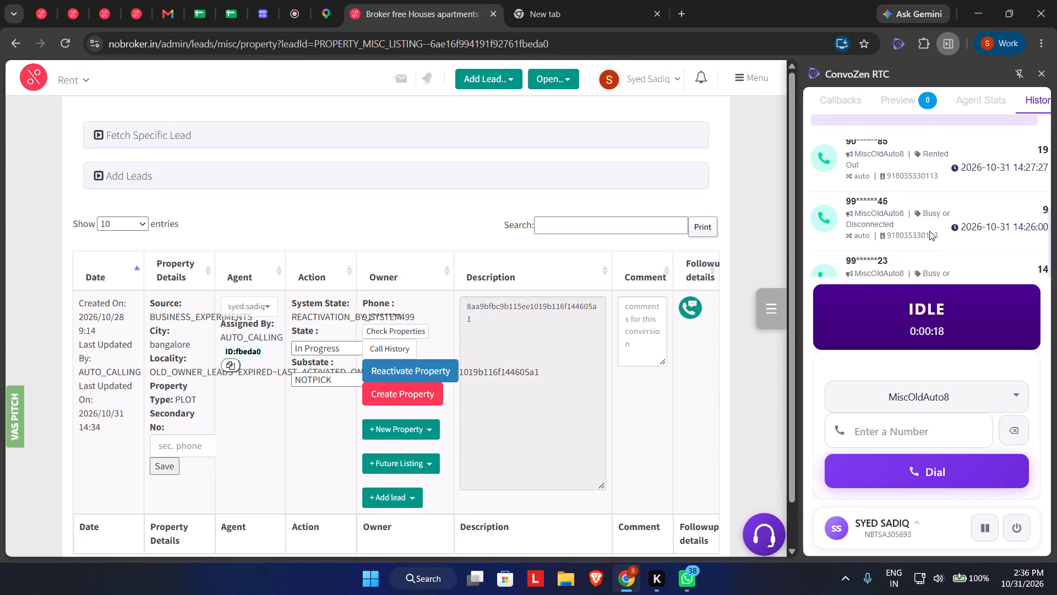
scroll(929, 231, down, 4)
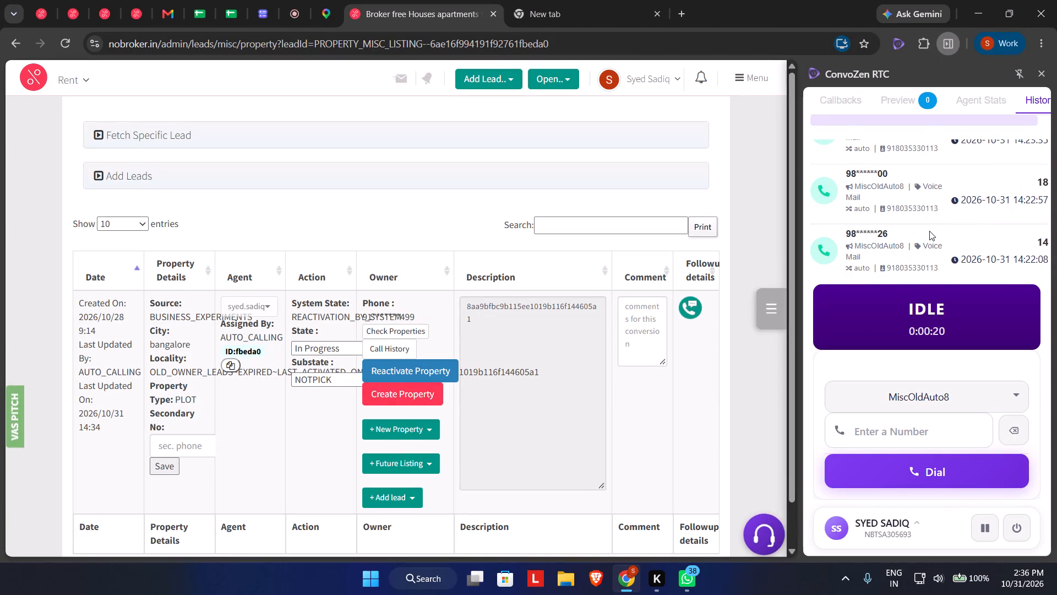
scroll(929, 231, down, 1)
scroll(932, 231, up, 7)
scroll(979, 180, up, 5)
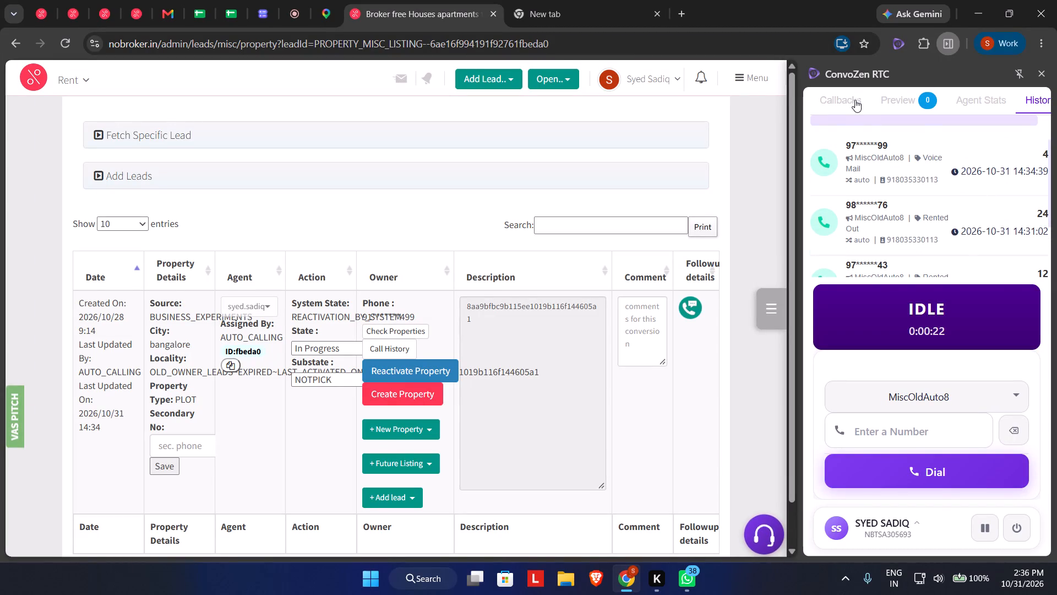
Check ConvoZen for pending callbacks.
click(853, 96)
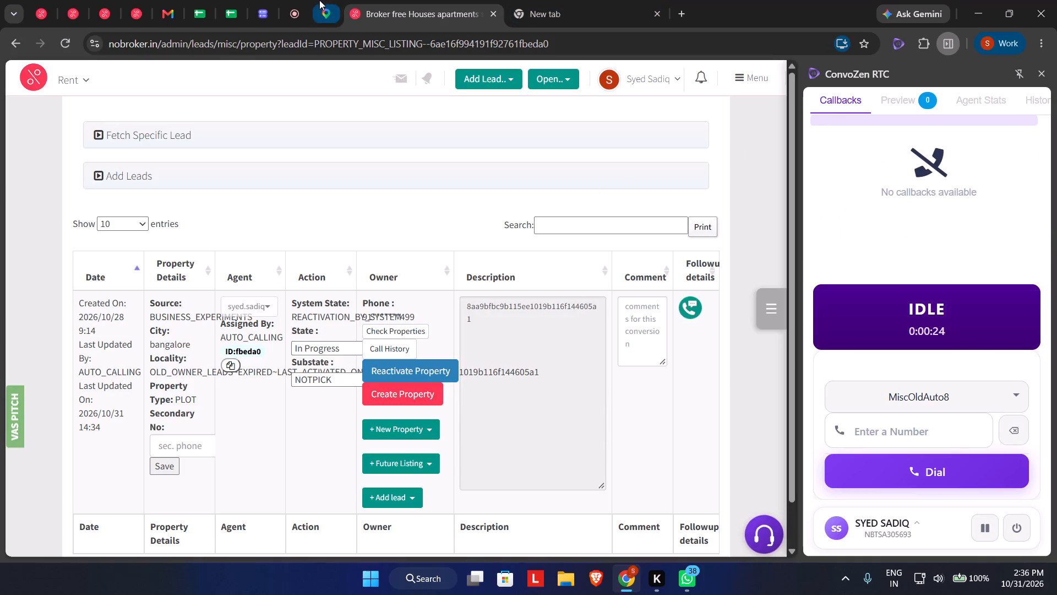
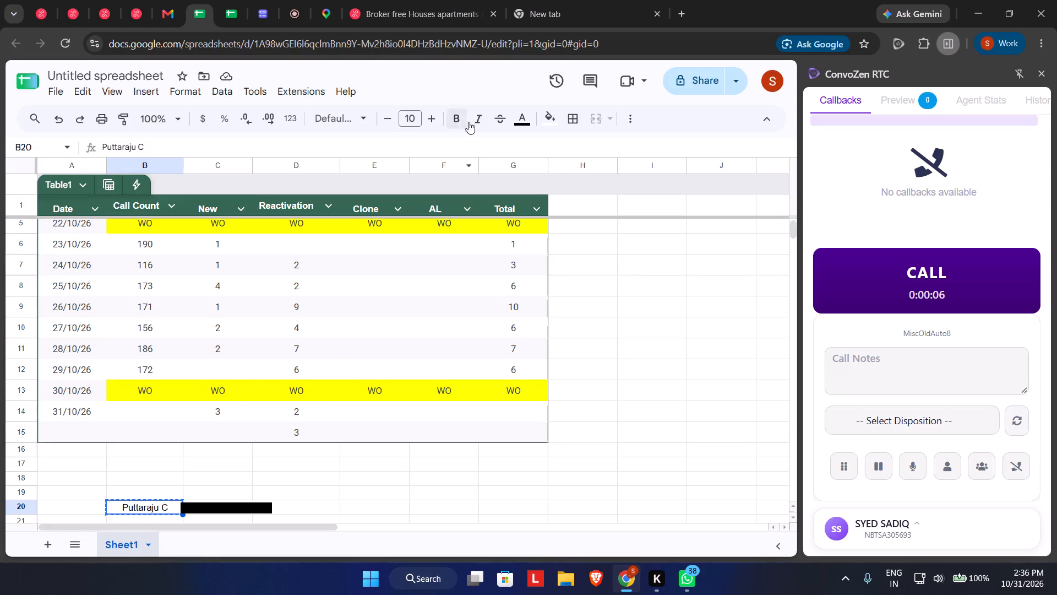
Review the new NoBroker lead's property details and set its state to Rejected with substate Rented Out.
click(400, 0)
scroll(573, 447, down, 3)
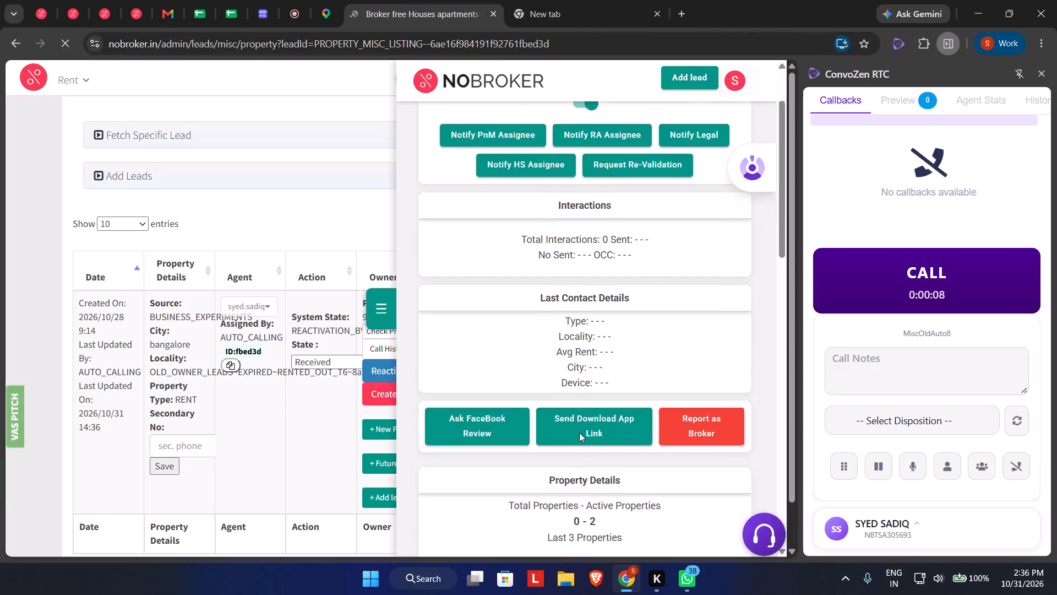
scroll(579, 432, down, 10)
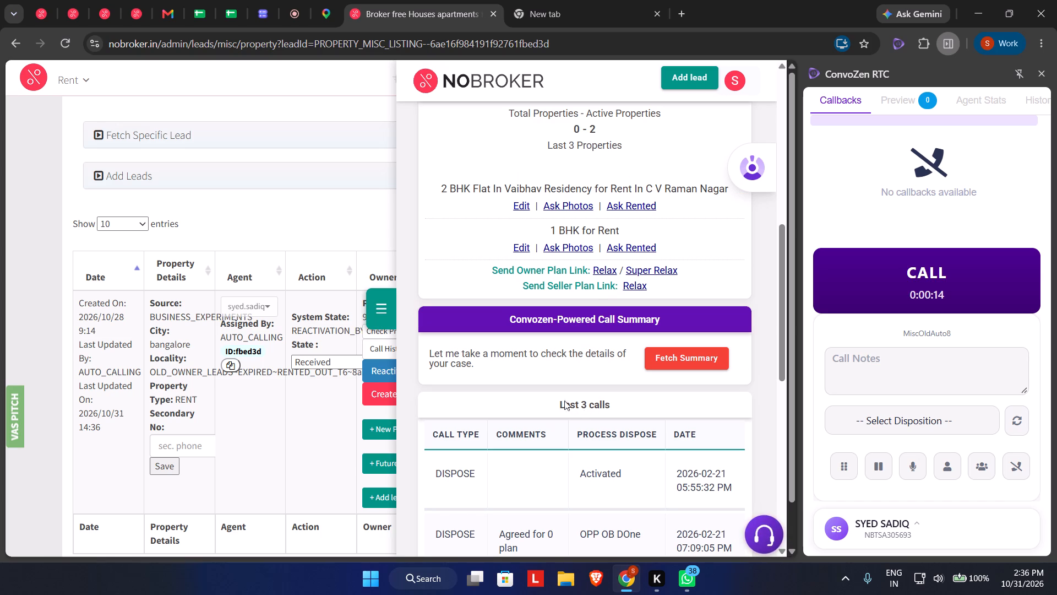
click(312, 361)
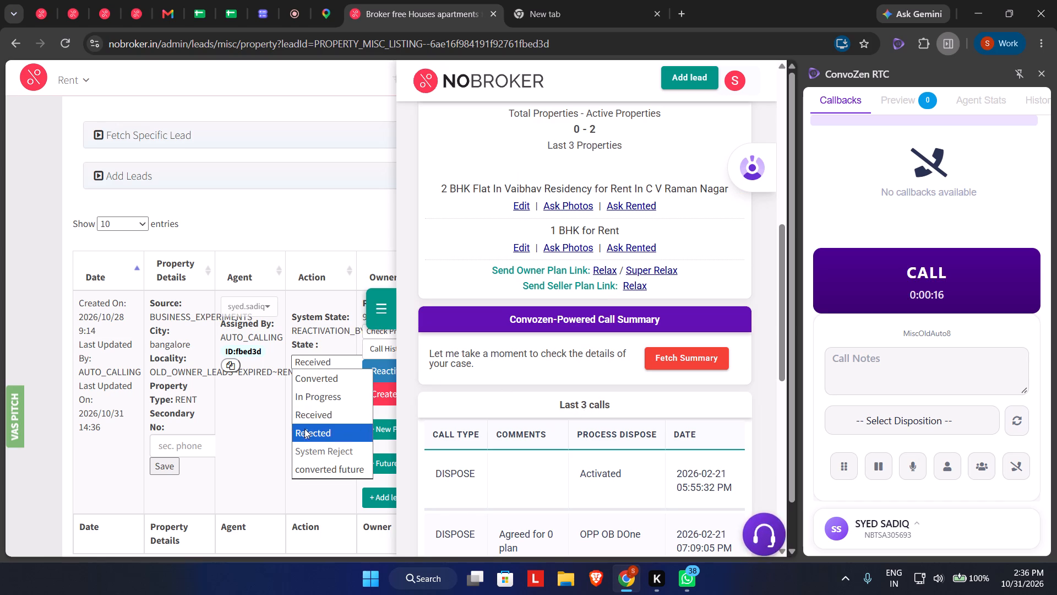
click(306, 434)
click(330, 383)
click(332, 293)
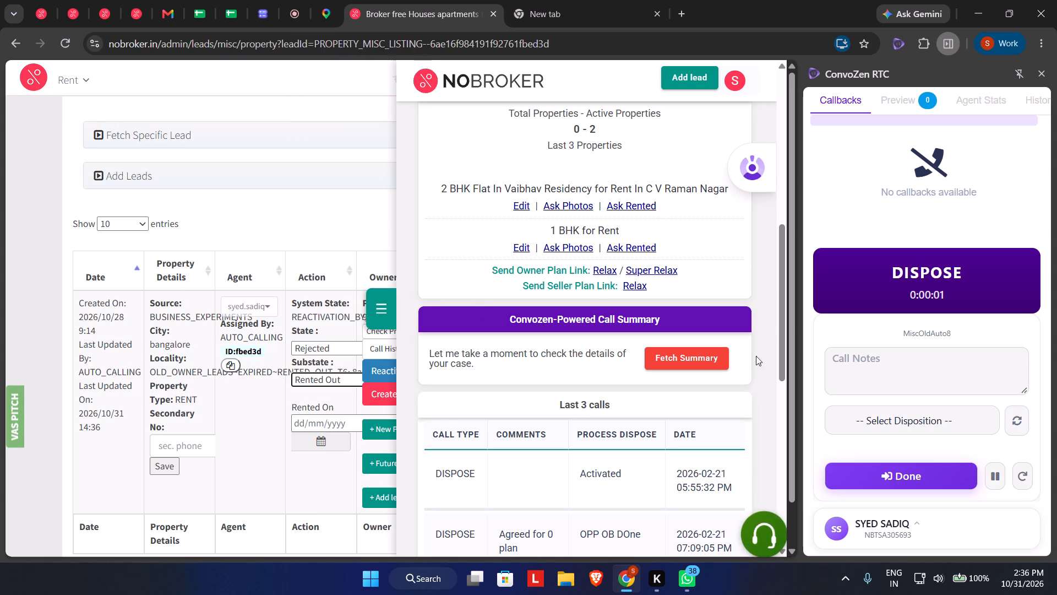
Dispose the ended call in ConvoZen as Click Calling, Rejected, with a third-level disposition, and complete the disposal.
click(867, 429)
click(868, 466)
click(875, 426)
click(921, 517)
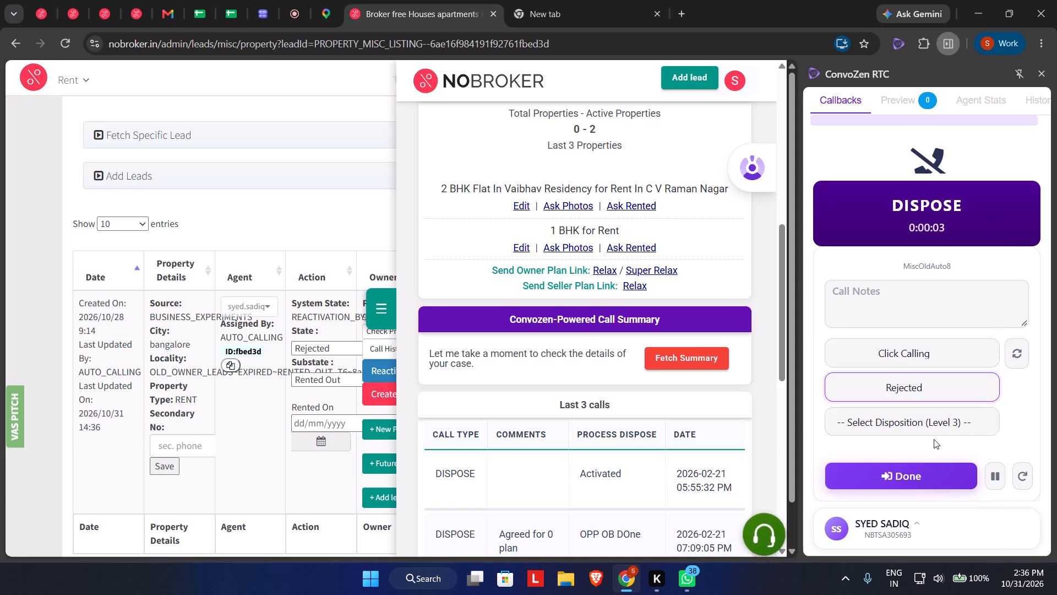
click(951, 414)
click(928, 372)
click(898, 471)
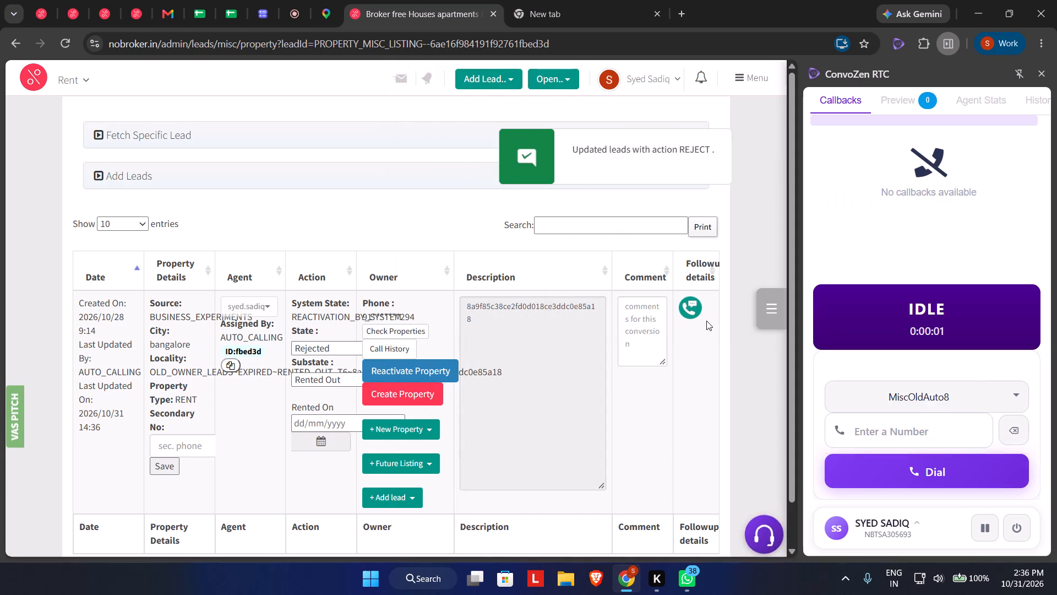
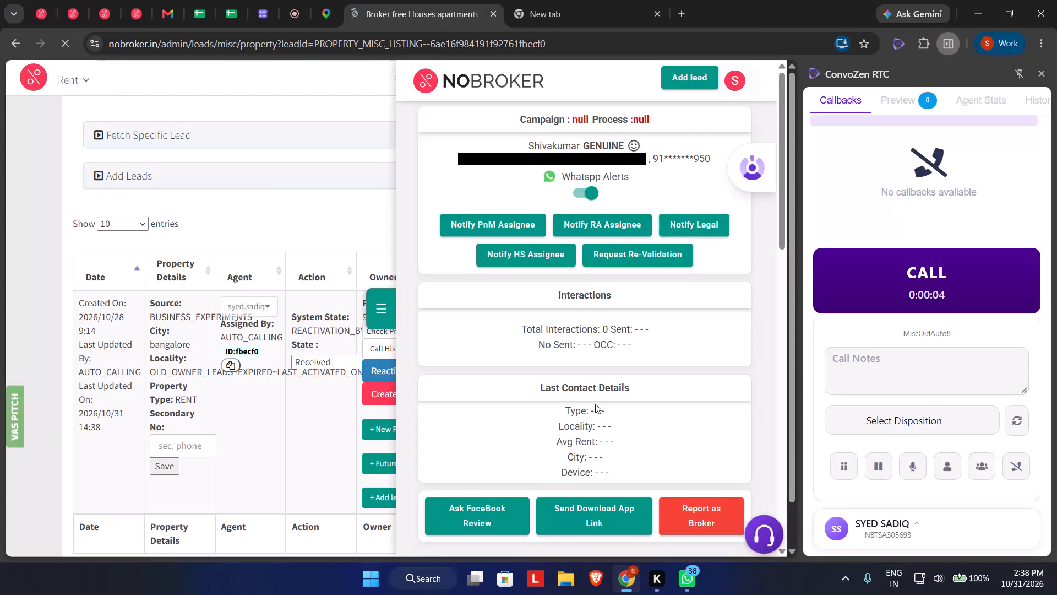
Review the Nandini Layout lead's property details and set its state to Rejected with substate Rented Out.
scroll(598, 398, down, 3)
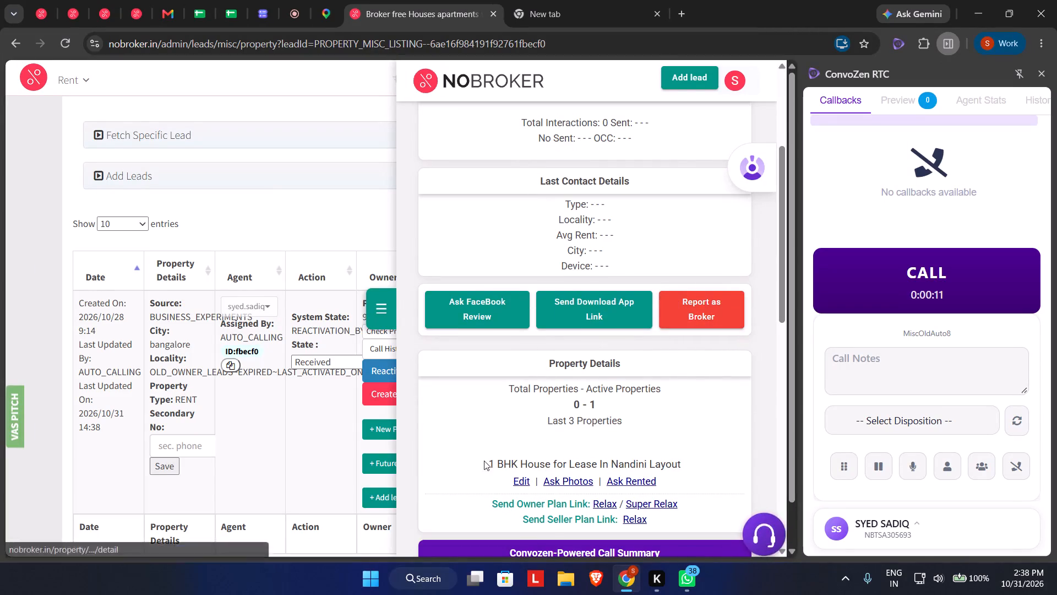
click(321, 365)
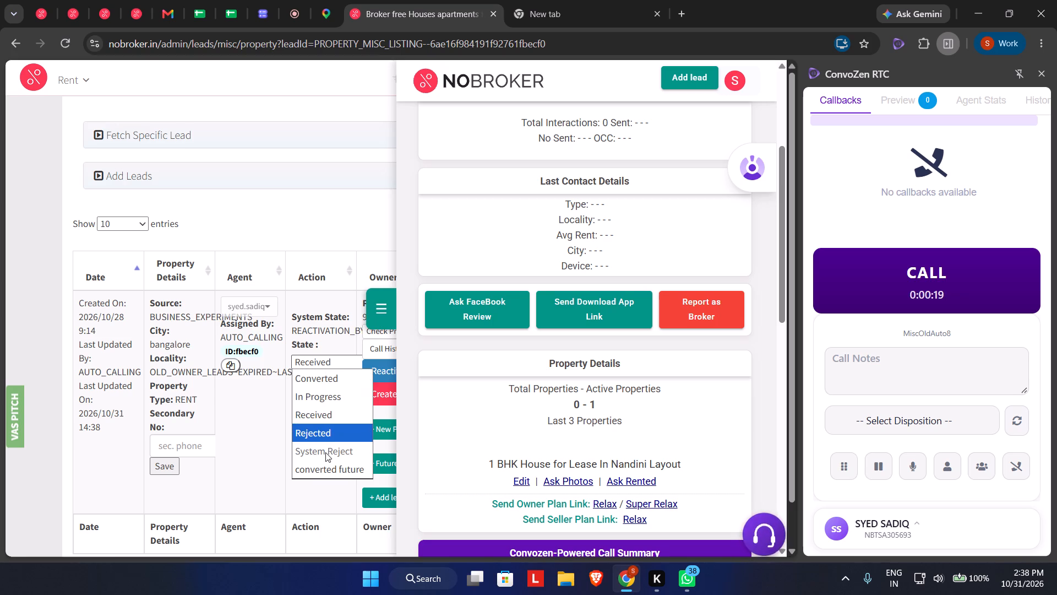
click(325, 435)
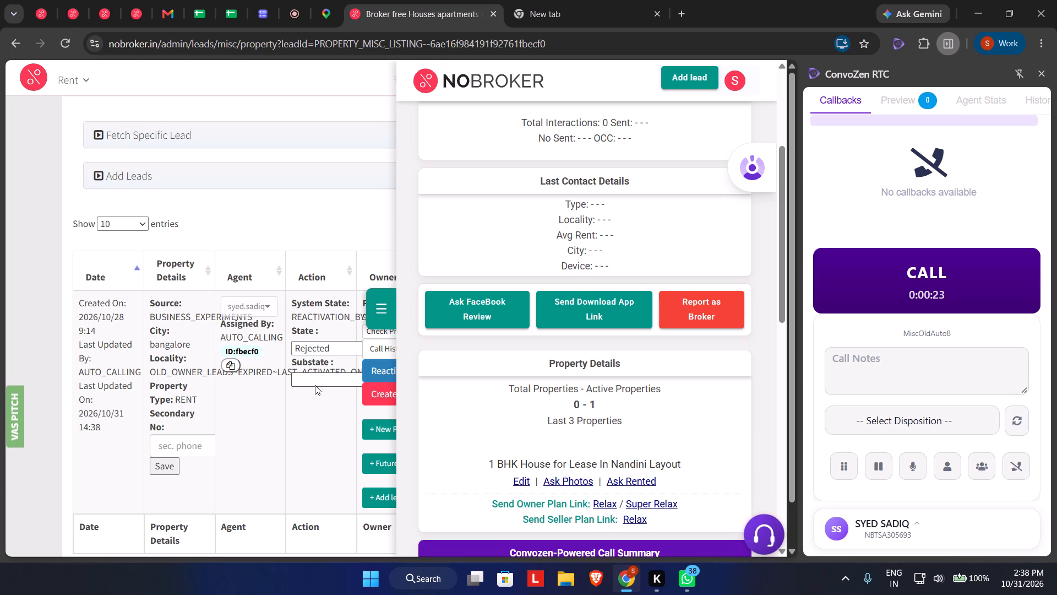
click(314, 383)
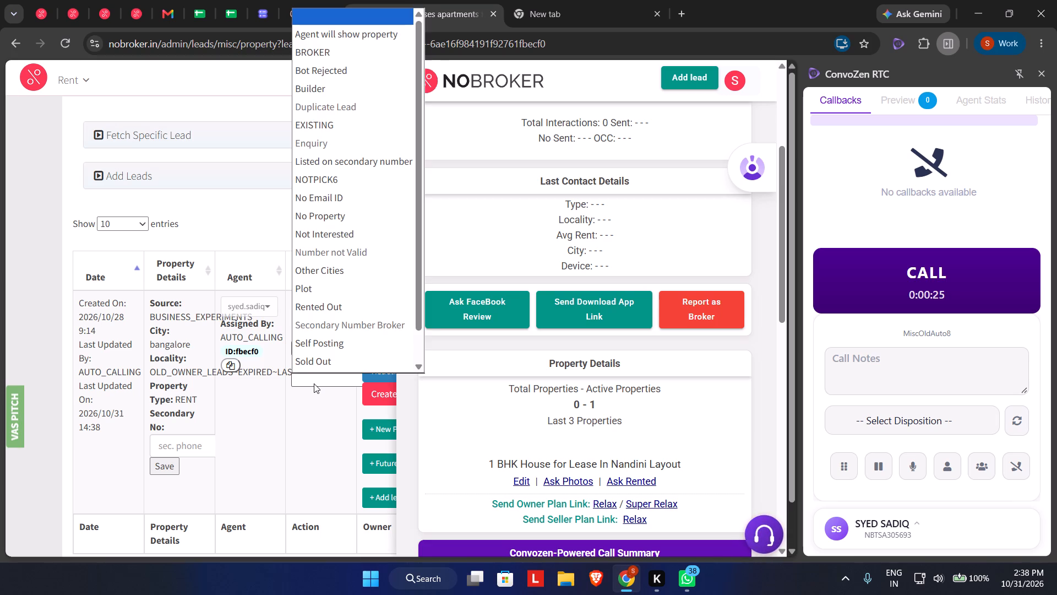
click(331, 291)
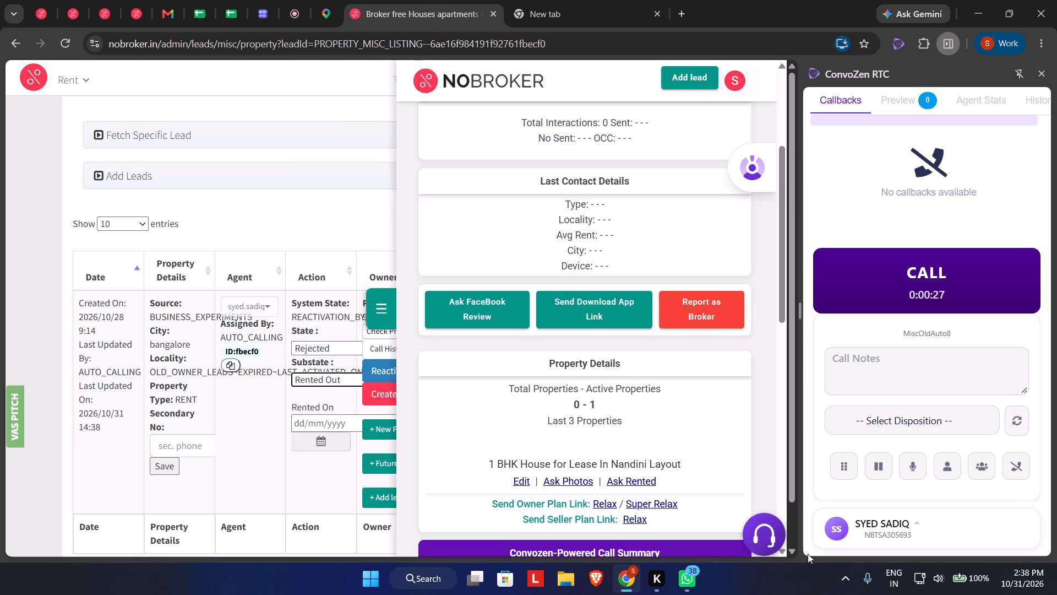
Dispose the current call in ConvoZen as Click Calling, Rejected, Rented Out, end the call and complete the disposal.
click(905, 420)
click(907, 466)
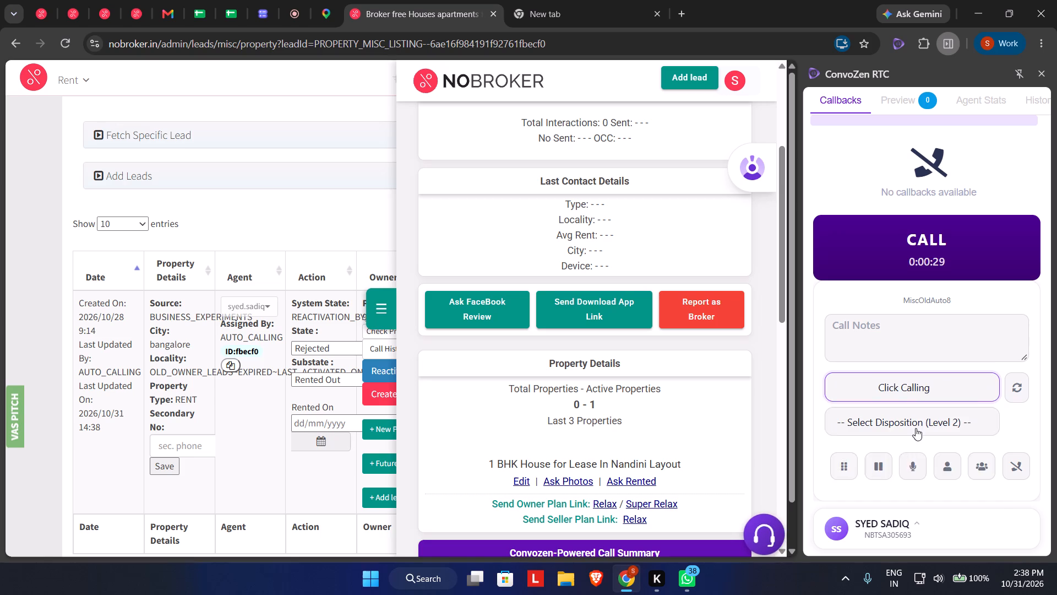
click(916, 428)
click(928, 521)
click(930, 420)
click(914, 378)
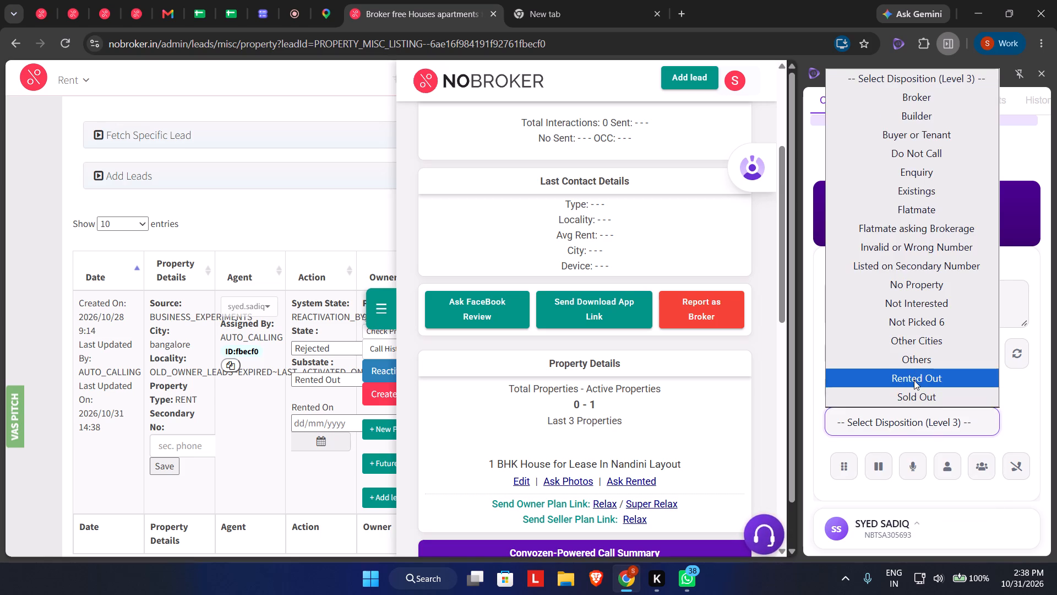
click(1004, 475)
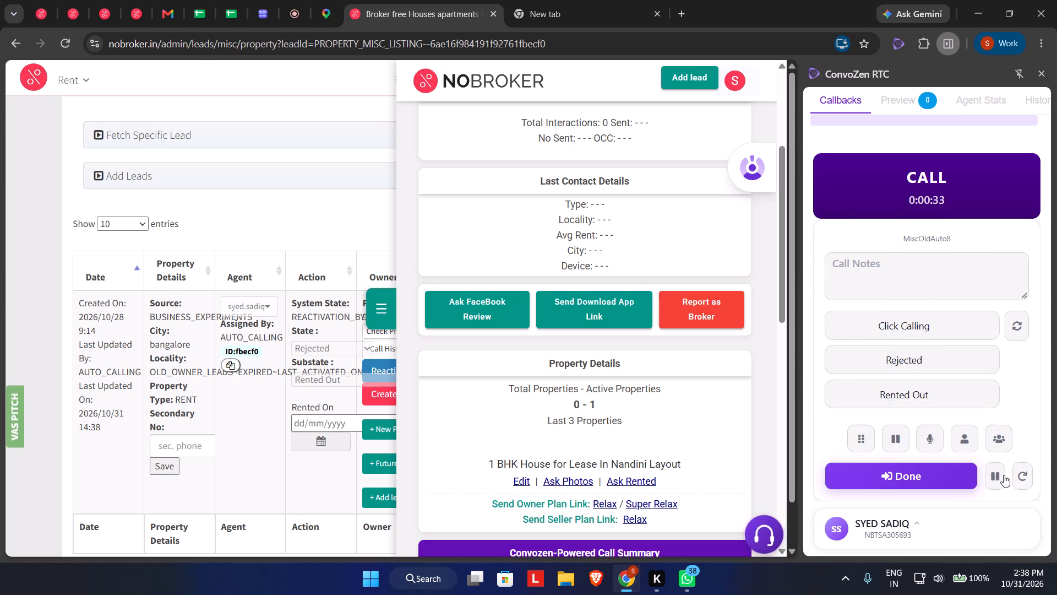
click(957, 473)
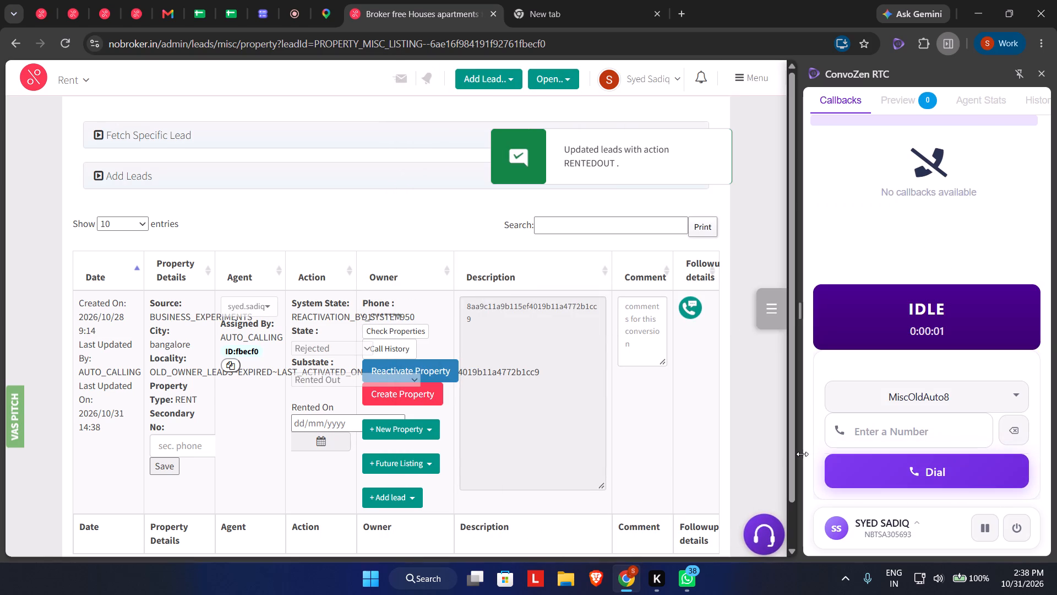
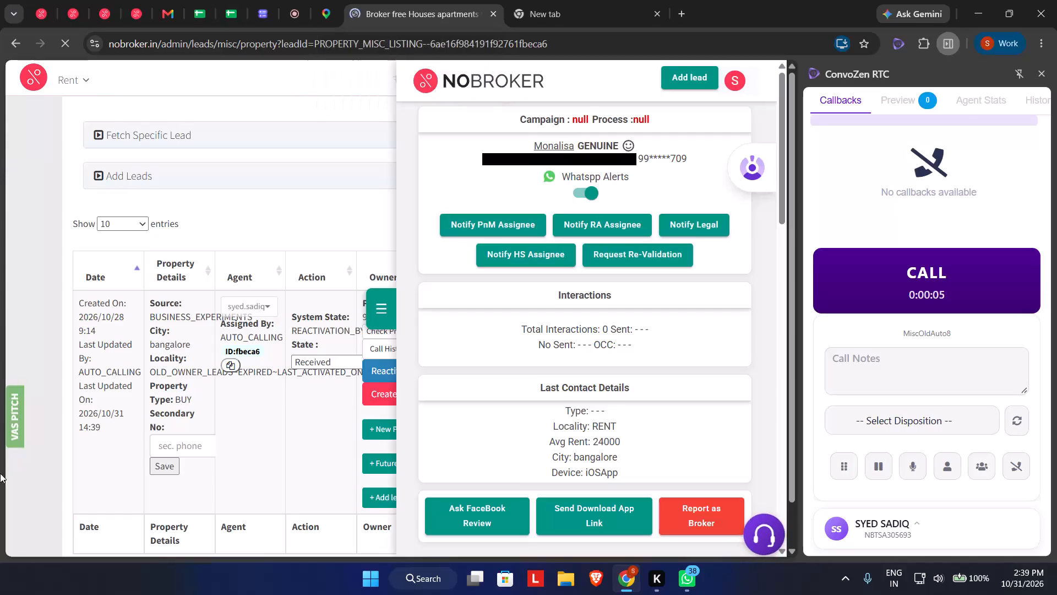
Set the current owner lead's state to In Progress with substate NOTPICK.
click(312, 366)
click(313, 397)
click(311, 381)
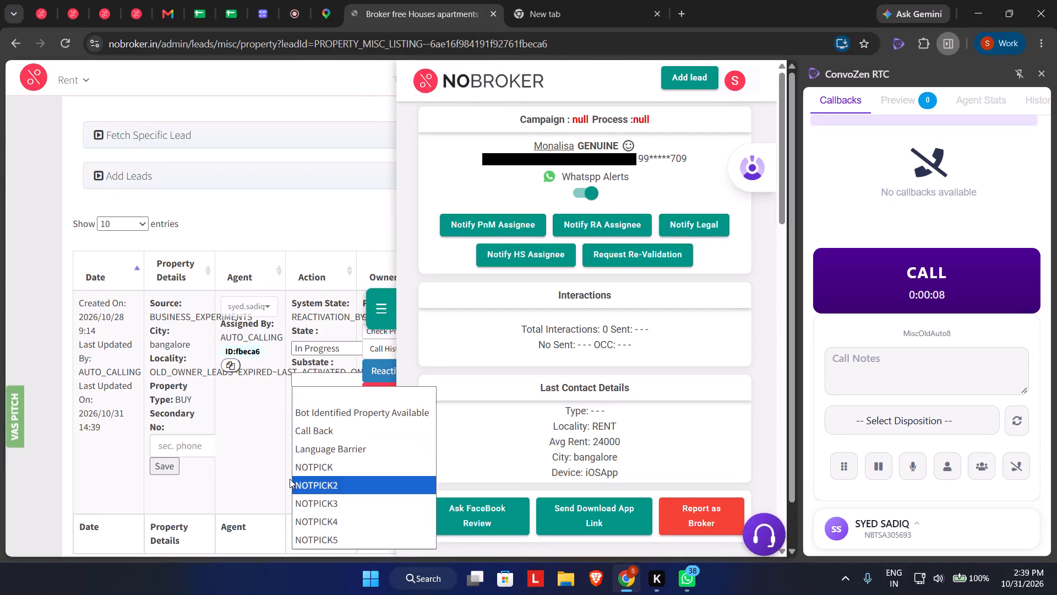
click(299, 461)
Dispose the current call in ConvoZen as Outbound, Not Picked, Voice Mail, end the call and complete the disposal.
click(877, 429)
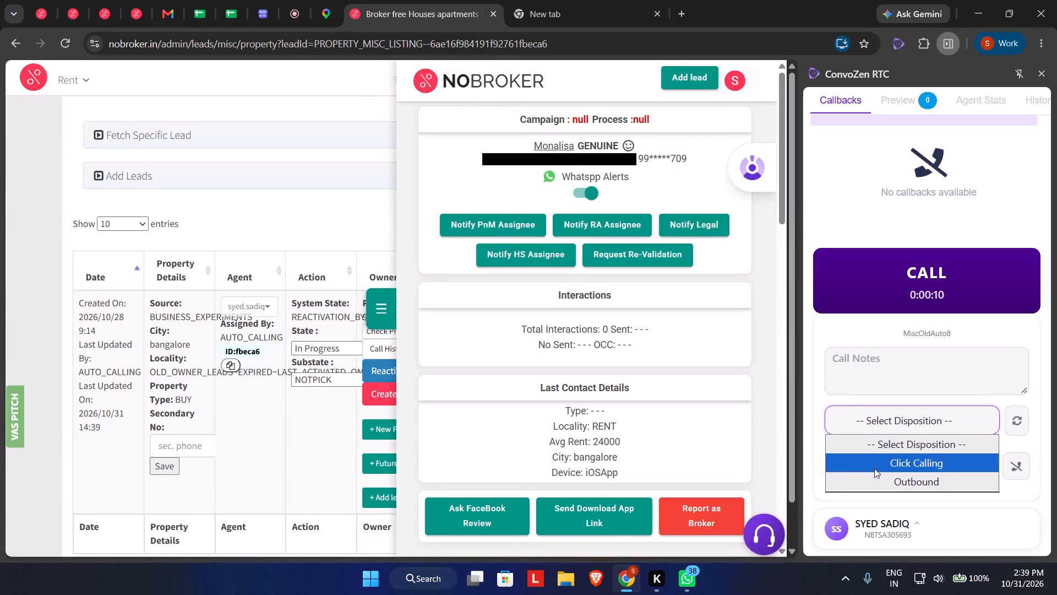
click(941, 483)
click(907, 428)
click(926, 463)
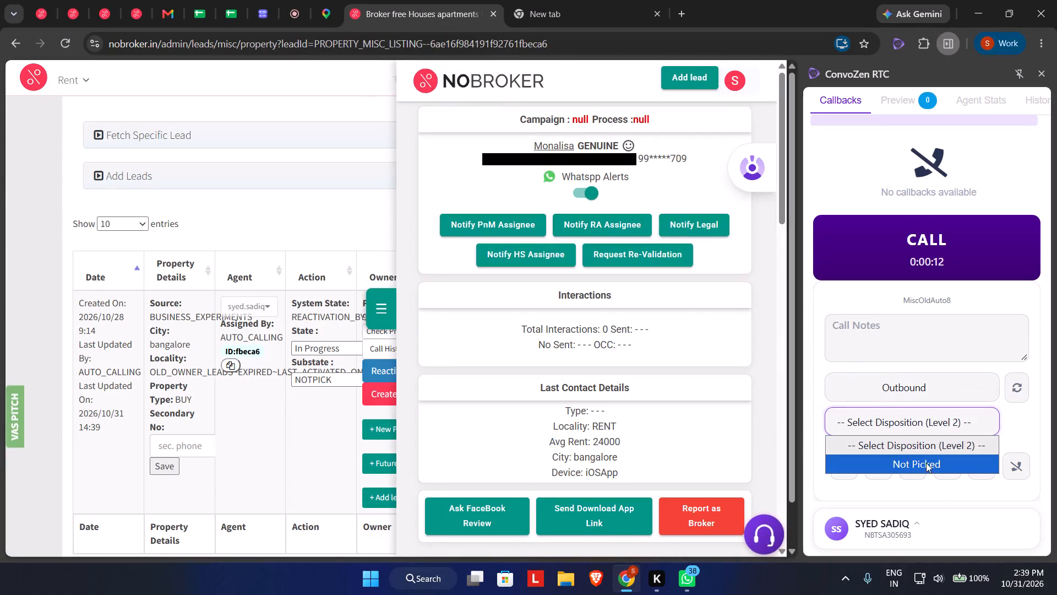
click(917, 426)
click(928, 520)
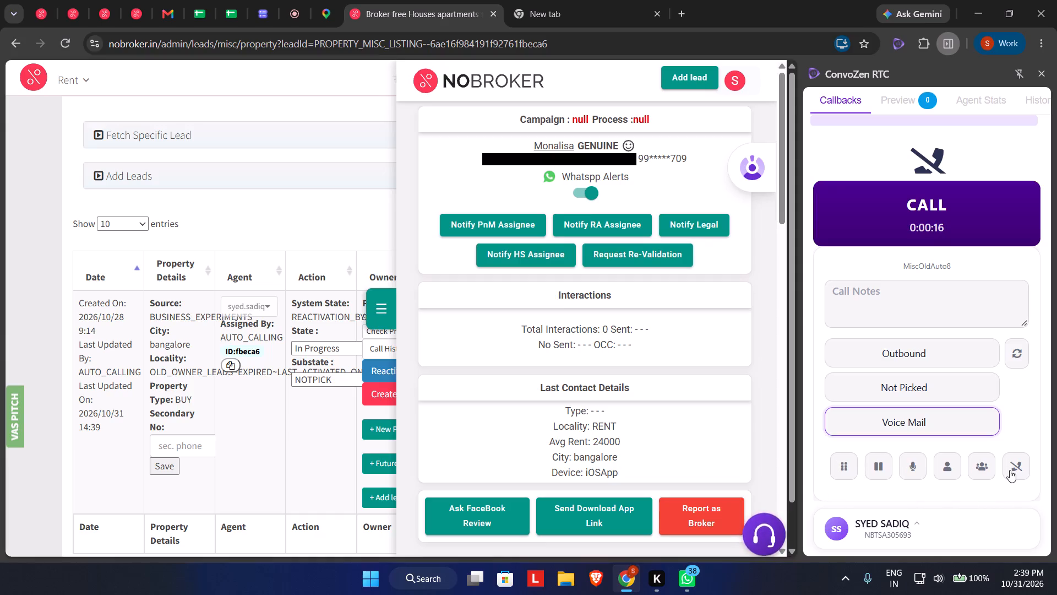
click(1010, 470)
click(922, 480)
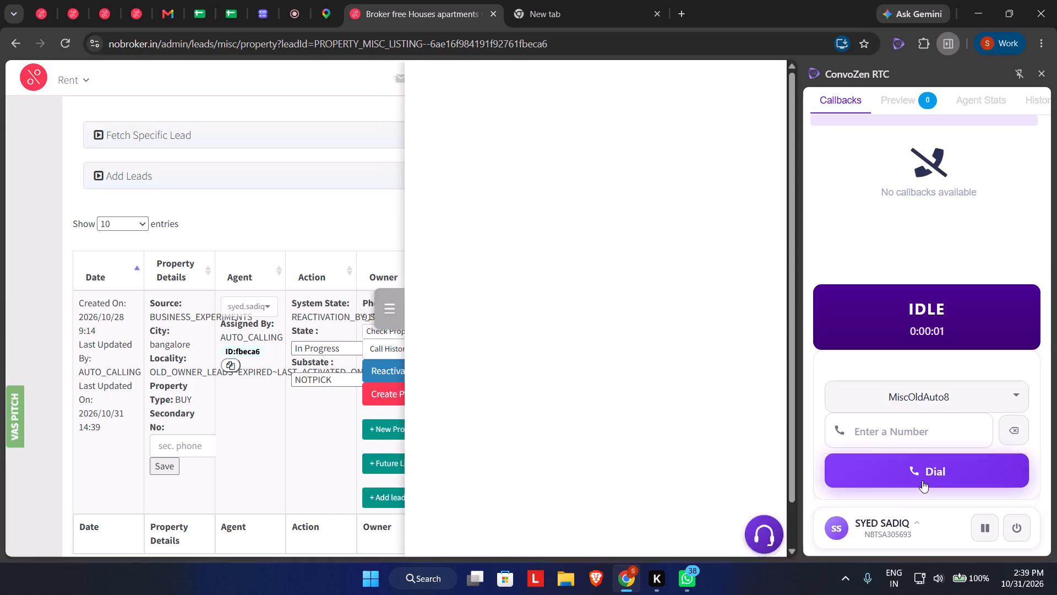
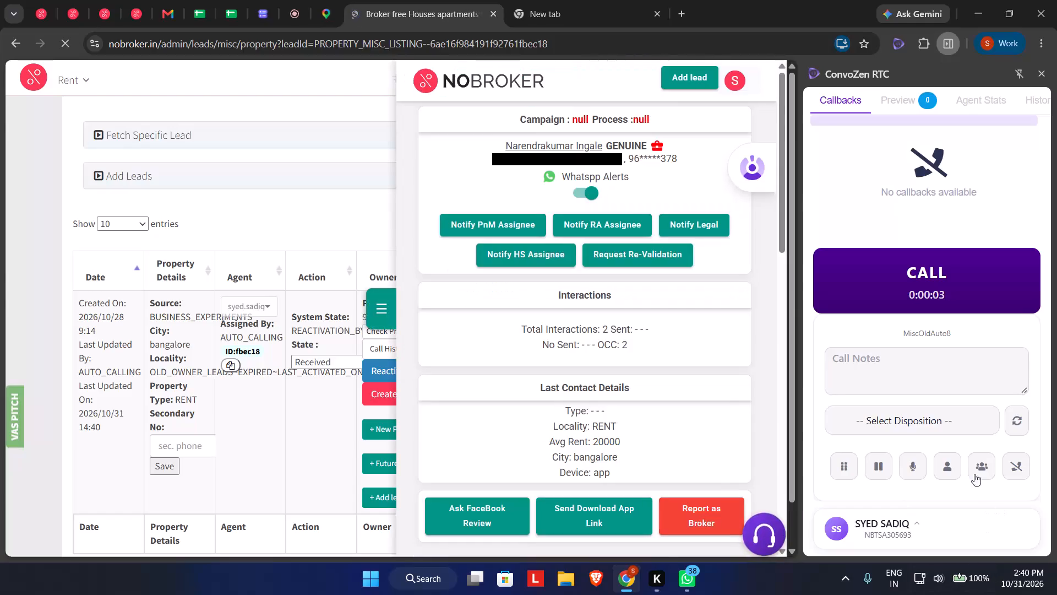
Set the current owner lead's state to Rejected with substate Rented Out.
scroll(628, 482, down, 2)
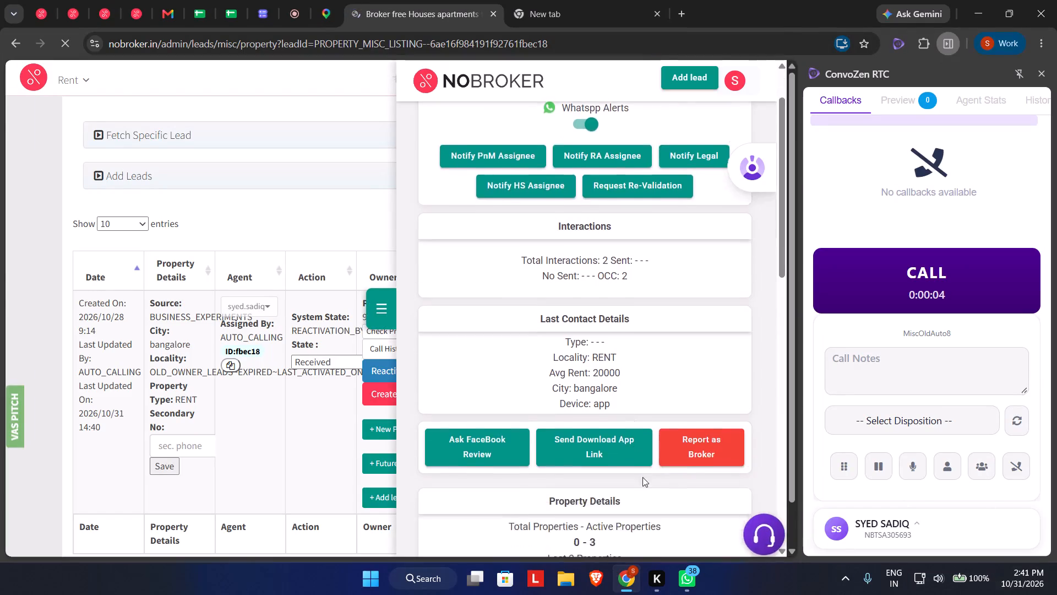
scroll(642, 477, down, 1)
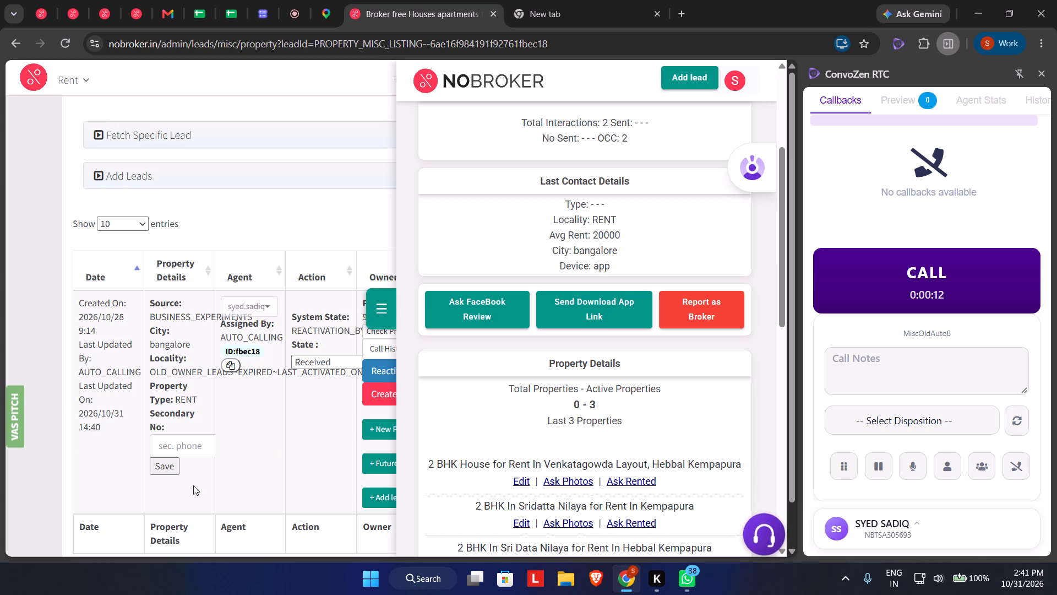
click(316, 355)
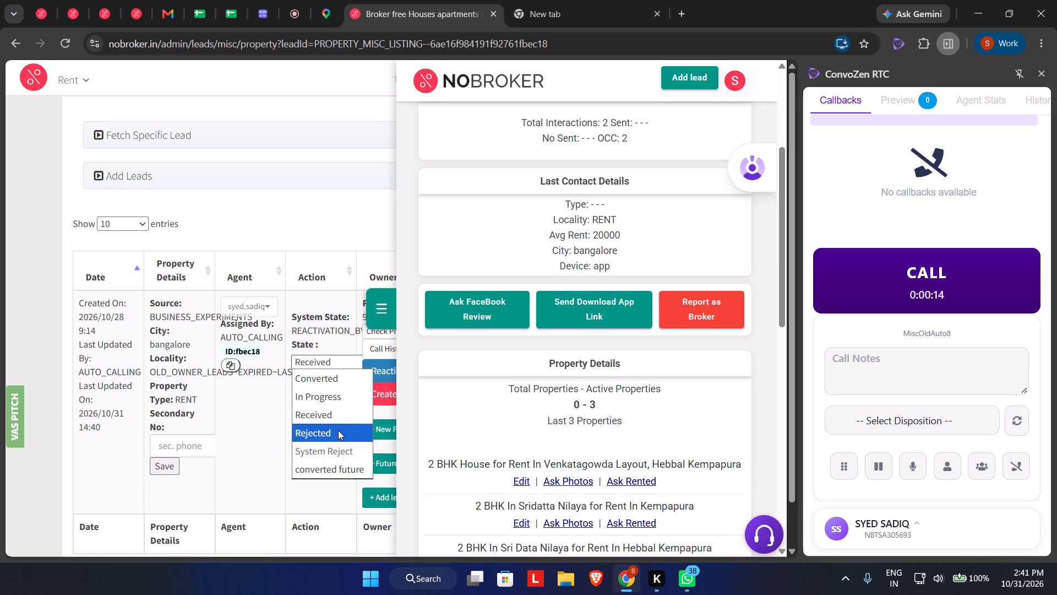
click(338, 430)
drag(311, 375, 311, 381)
click(331, 292)
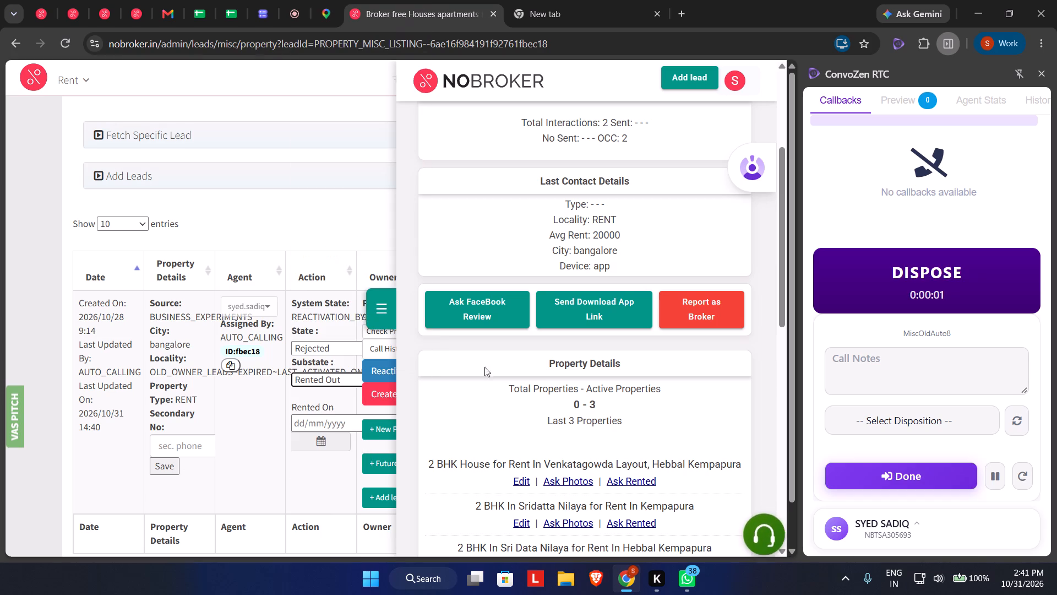
Dispose the ended call in ConvoZen as Click Calling with the level 3 disposition Rented Out, and complete the disposal.
click(907, 415)
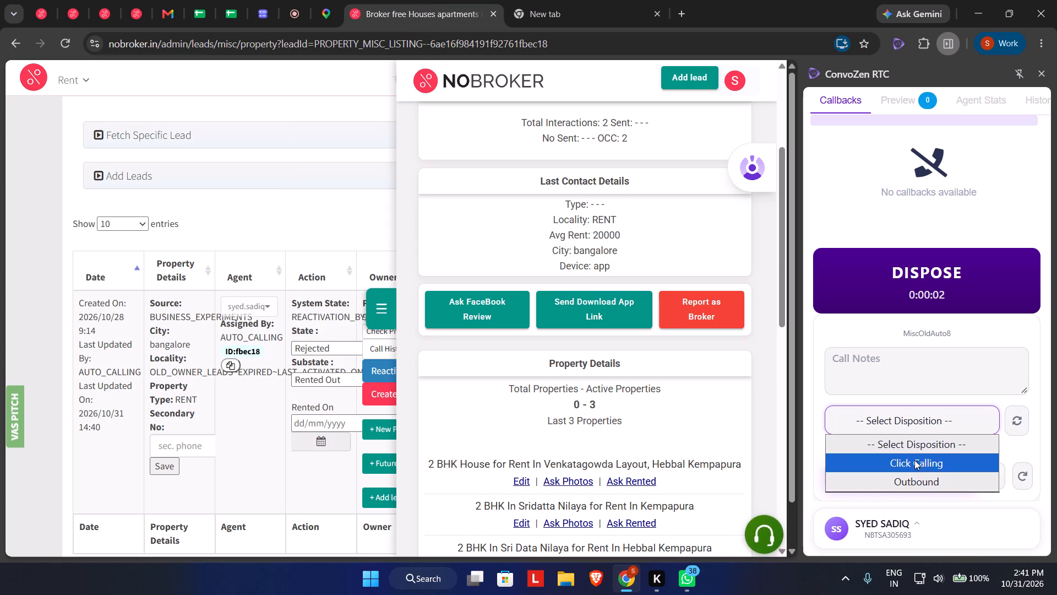
click(913, 462)
click(926, 429)
click(966, 516)
click(947, 409)
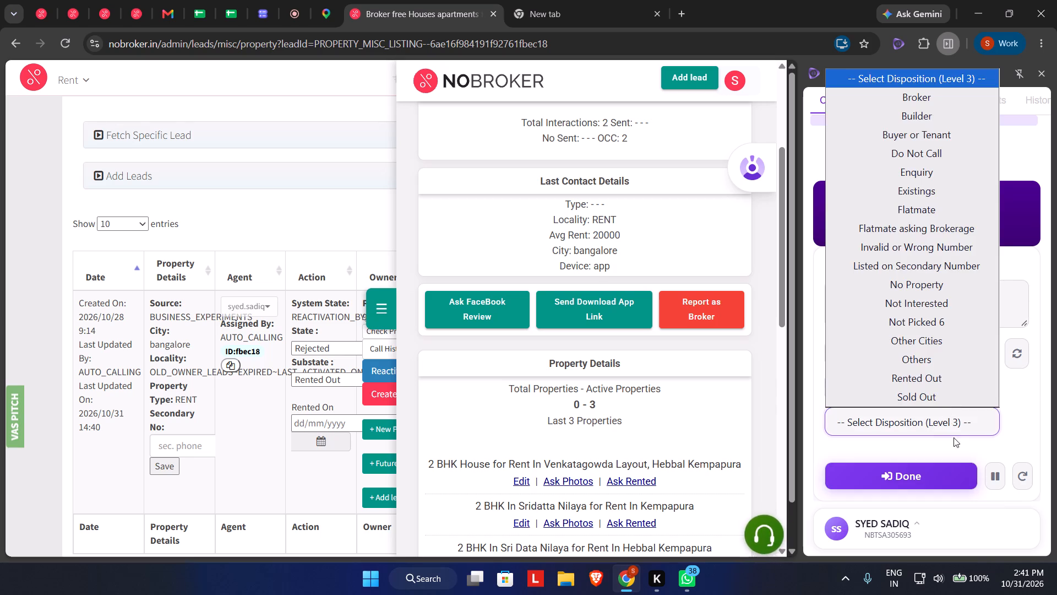
click(955, 375)
click(947, 473)
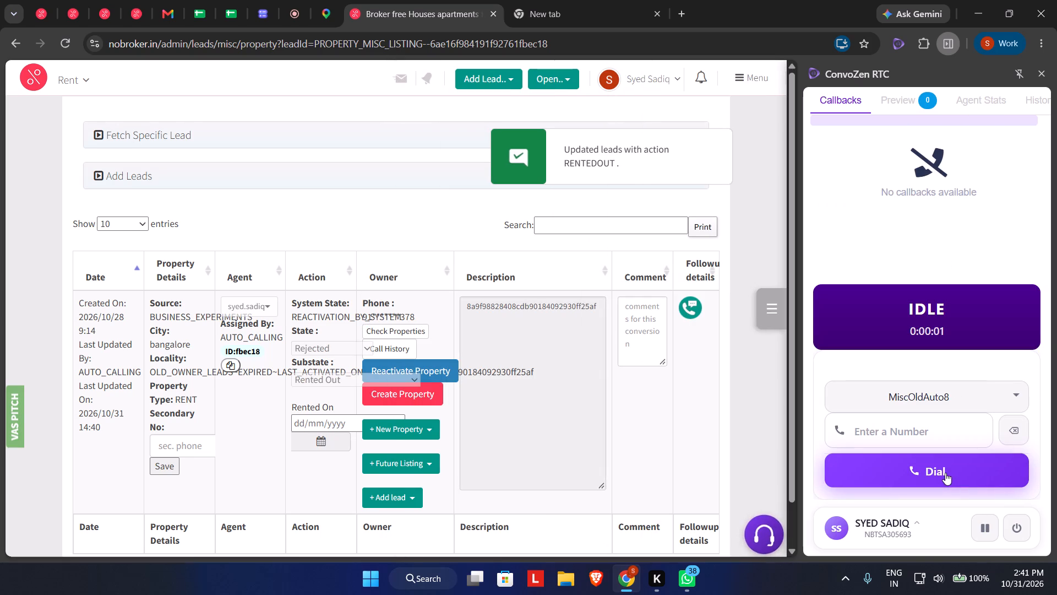
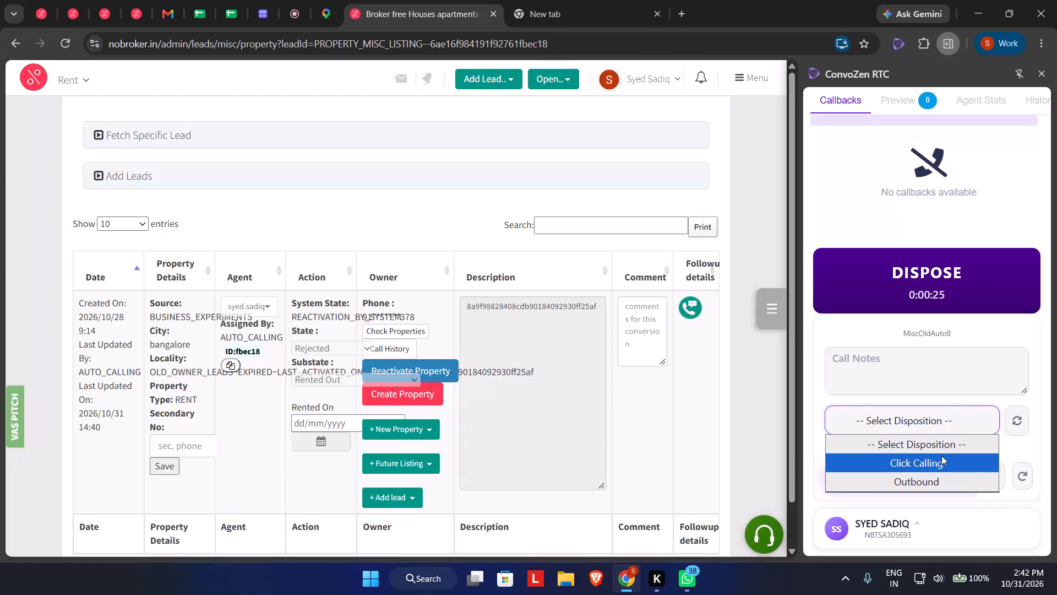
Dispose the ended call in ConvoZen as Click Calling, Other, with the level 3 disposition Auto Dispose, and complete the disposal.
click(1026, 102)
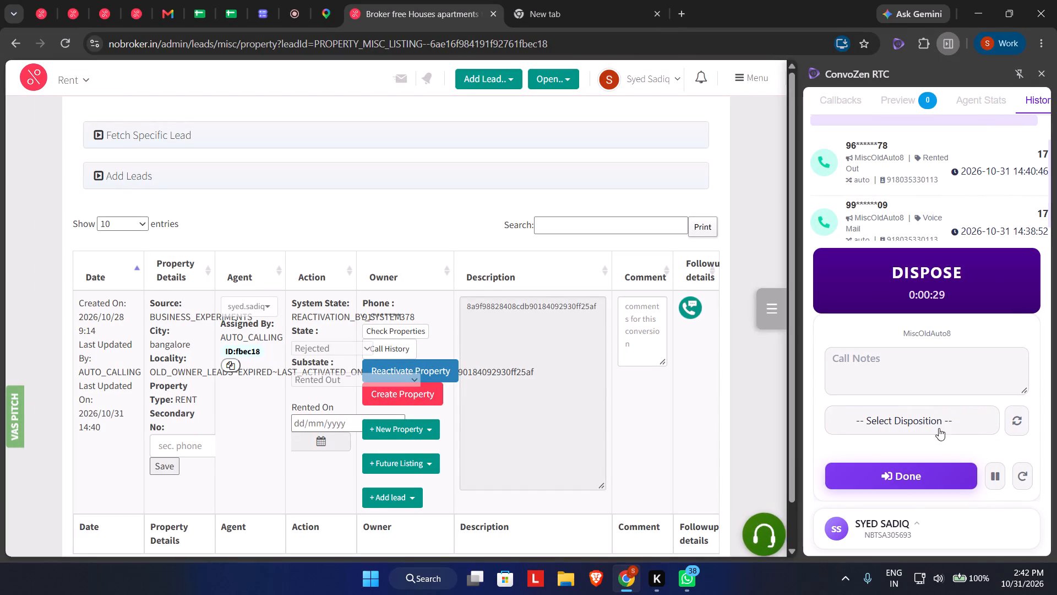
click(939, 428)
click(944, 462)
click(938, 419)
click(954, 499)
click(947, 422)
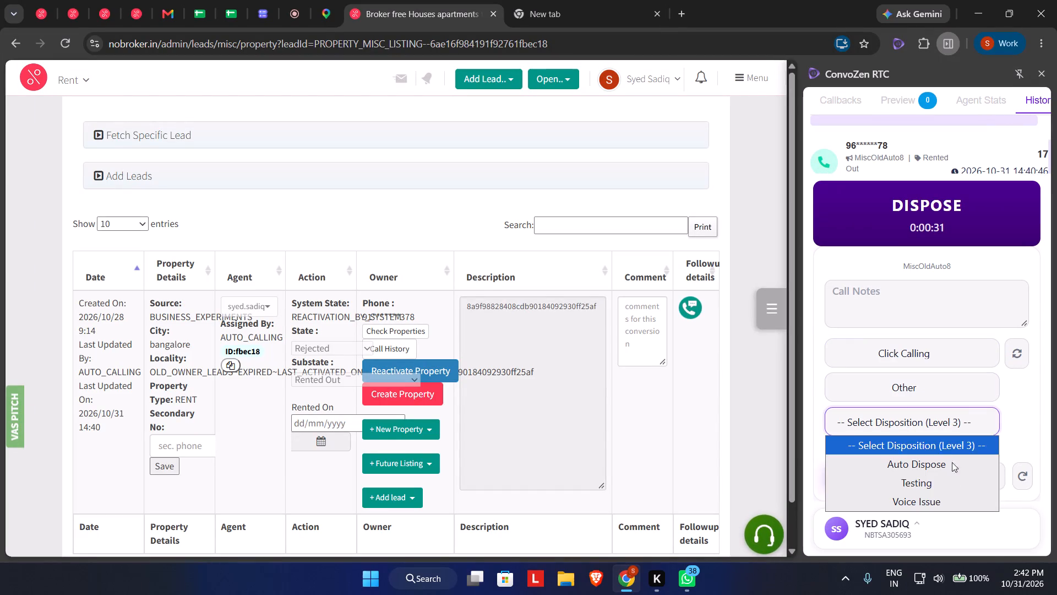
click(956, 462)
click(956, 477)
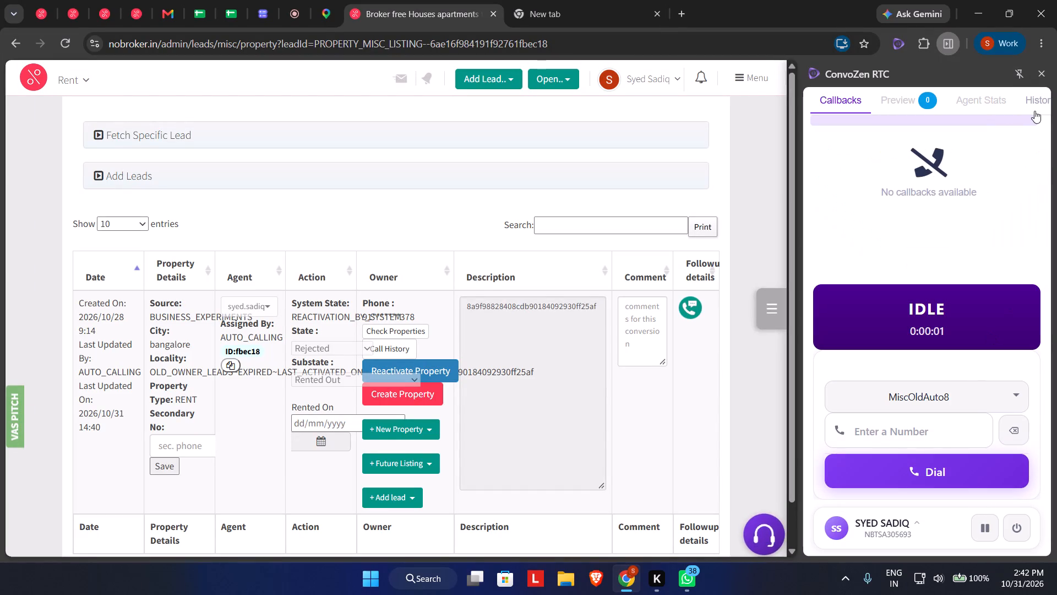
Check the call history and then the callbacks list in ConvoZen.
click(1032, 101)
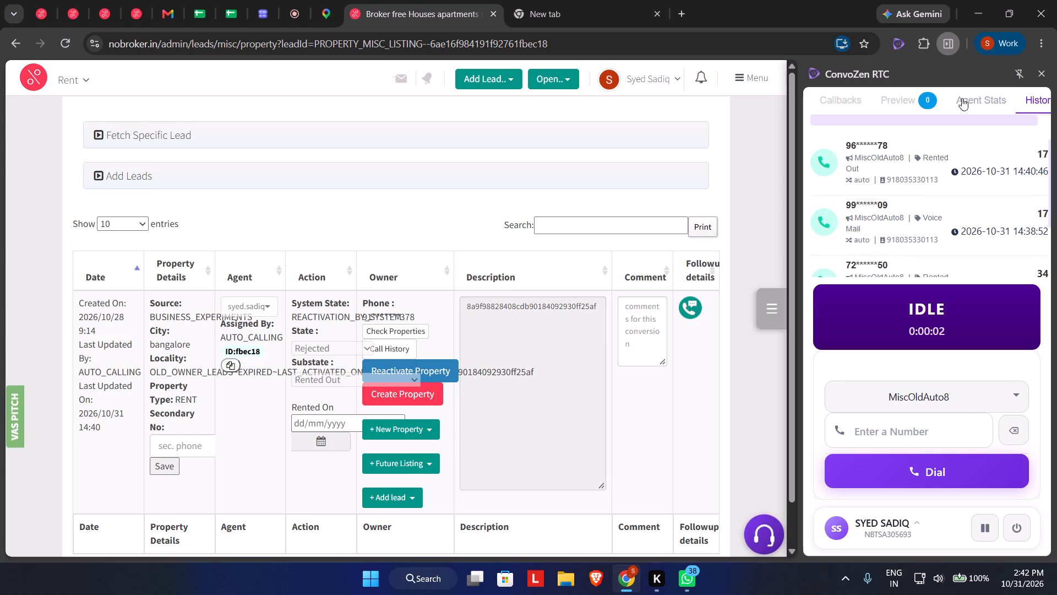
click(829, 97)
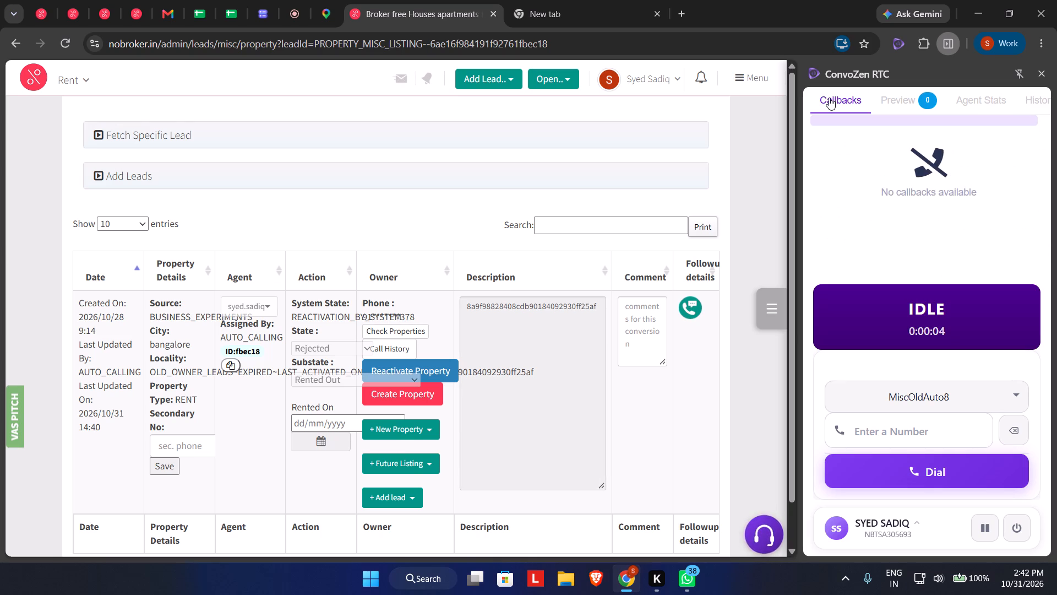
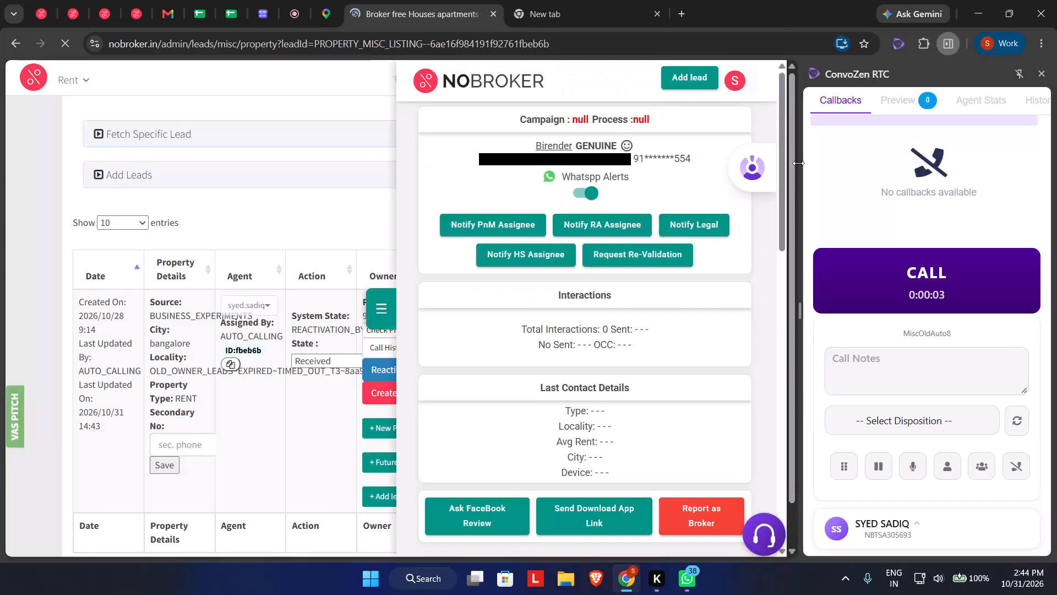
Review the owner's property details during the call, focusing on the 3 BHK House for Rent in Narayanapura.
scroll(798, 163, down, 2)
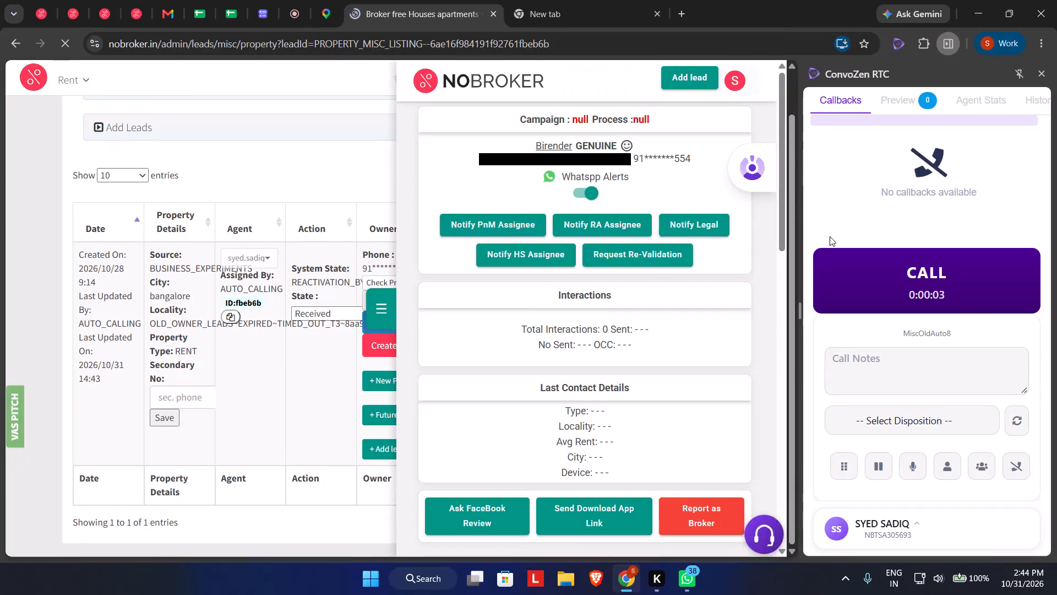
scroll(626, 320, down, 5)
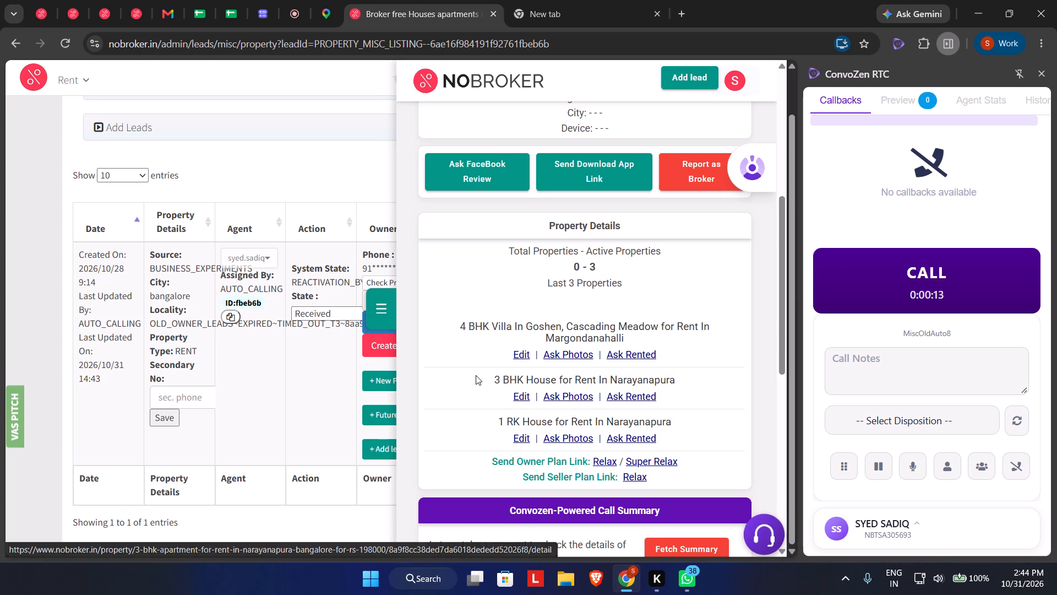
drag(492, 381, 665, 380)
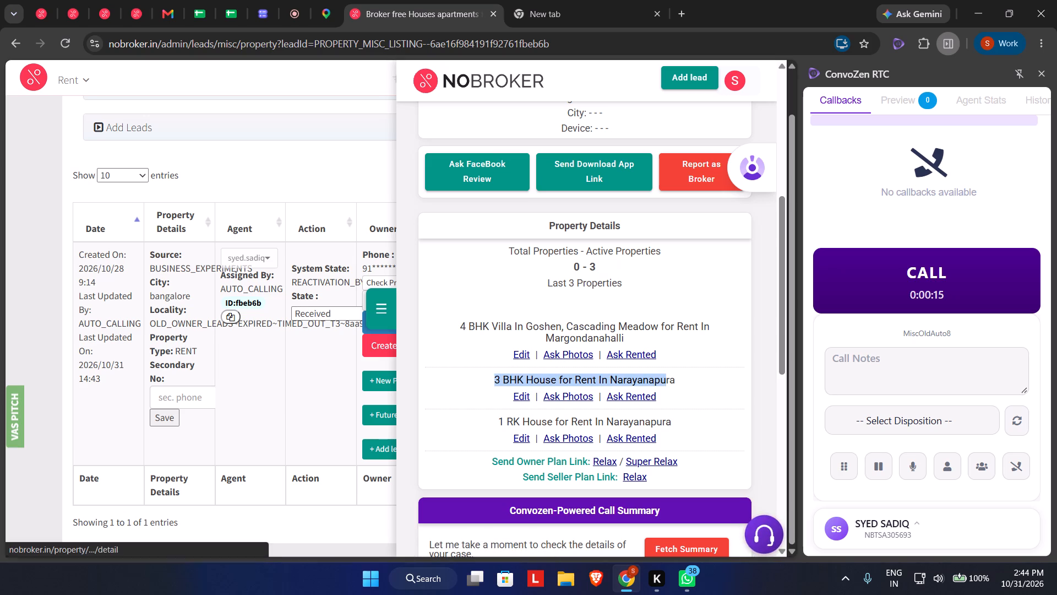
drag(665, 380, 678, 382)
click(678, 382)
drag(677, 381, 546, 361)
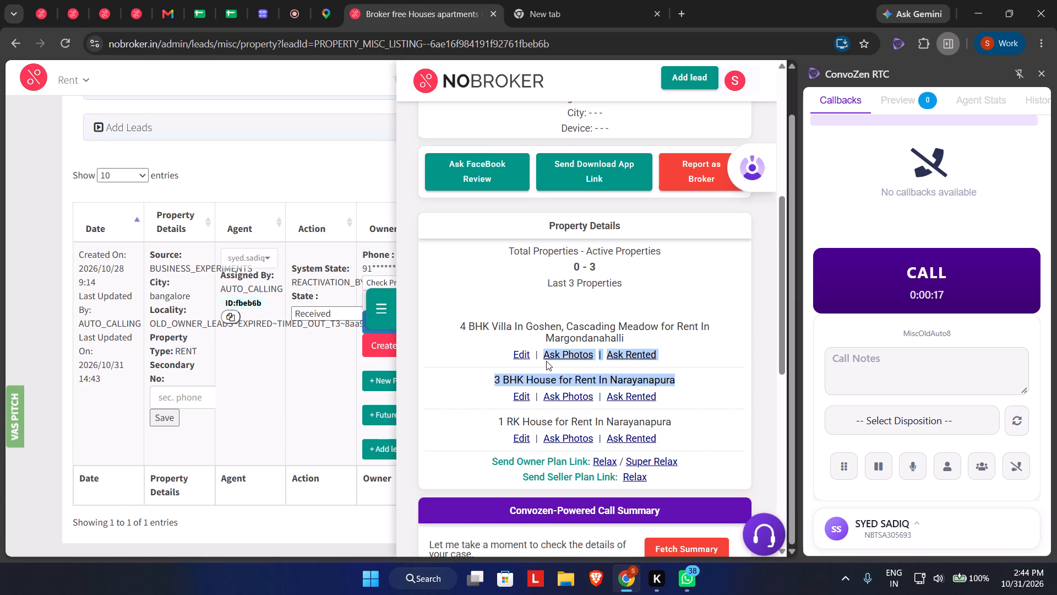
drag(546, 361, 491, 374)
click(479, 375)
drag(487, 381, 580, 399)
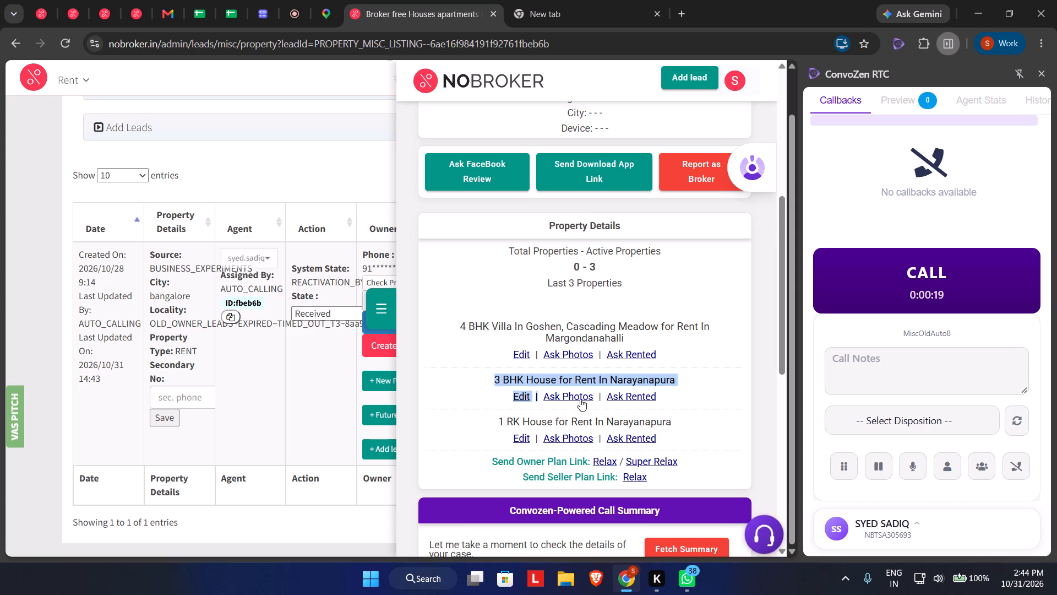
drag(580, 399, 681, 378)
click(681, 378)
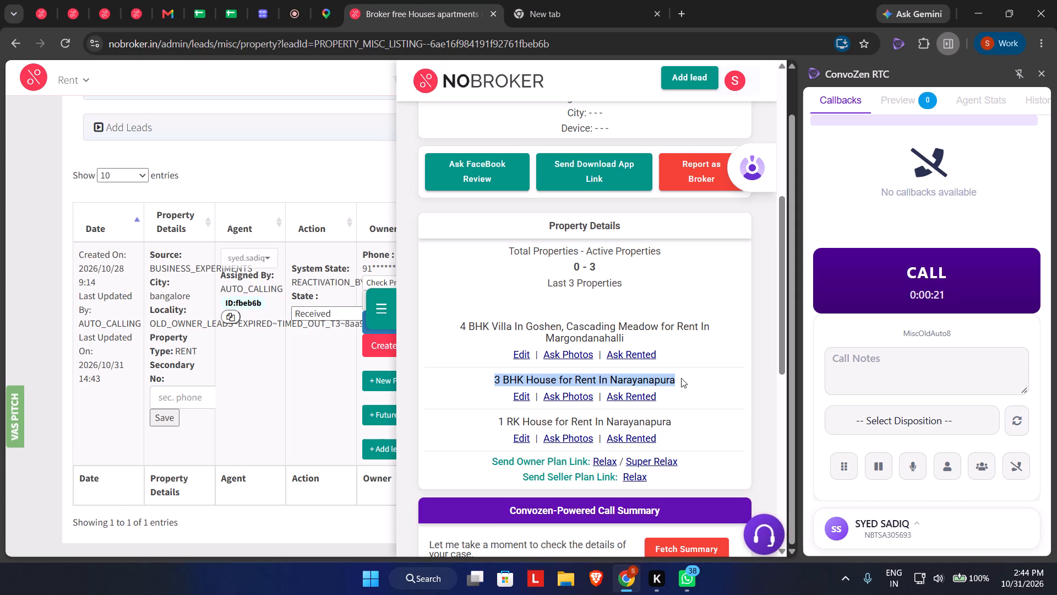
drag(680, 378, 482, 367)
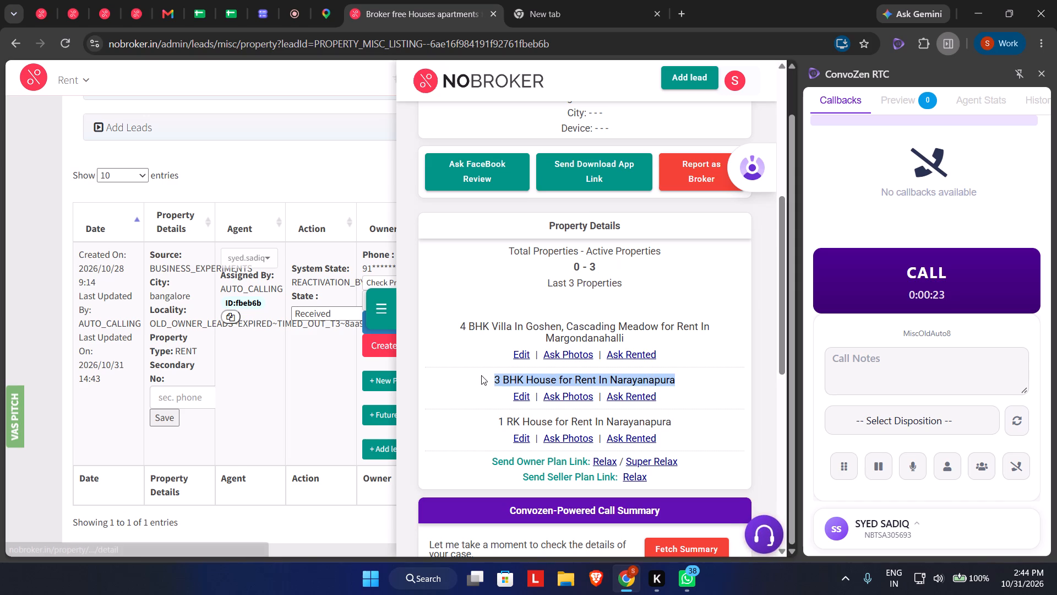
click(481, 376)
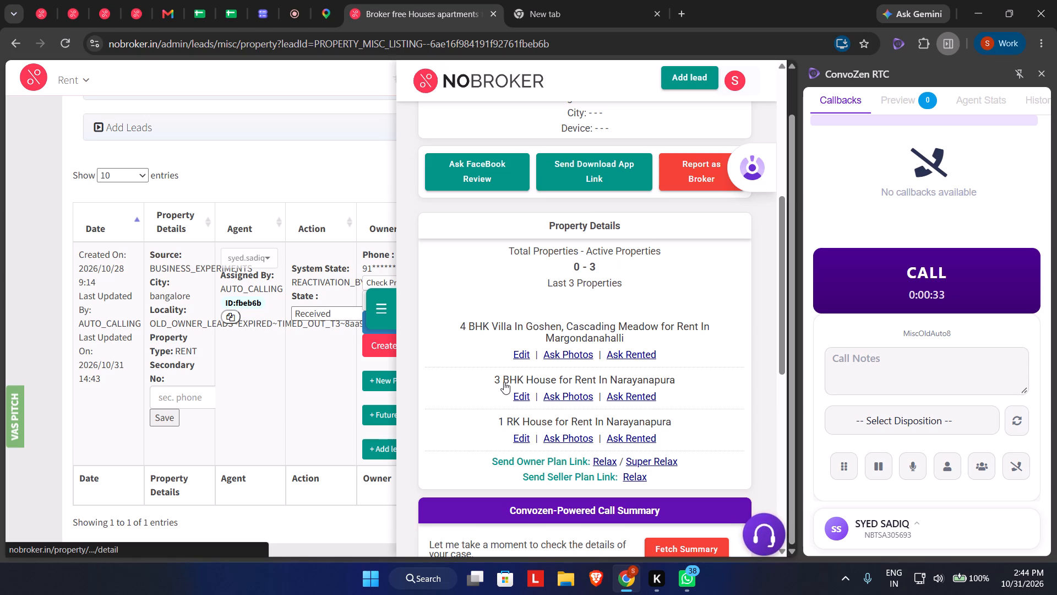
drag(493, 378, 669, 386)
drag(671, 380, 676, 372)
drag(677, 372, 685, 382)
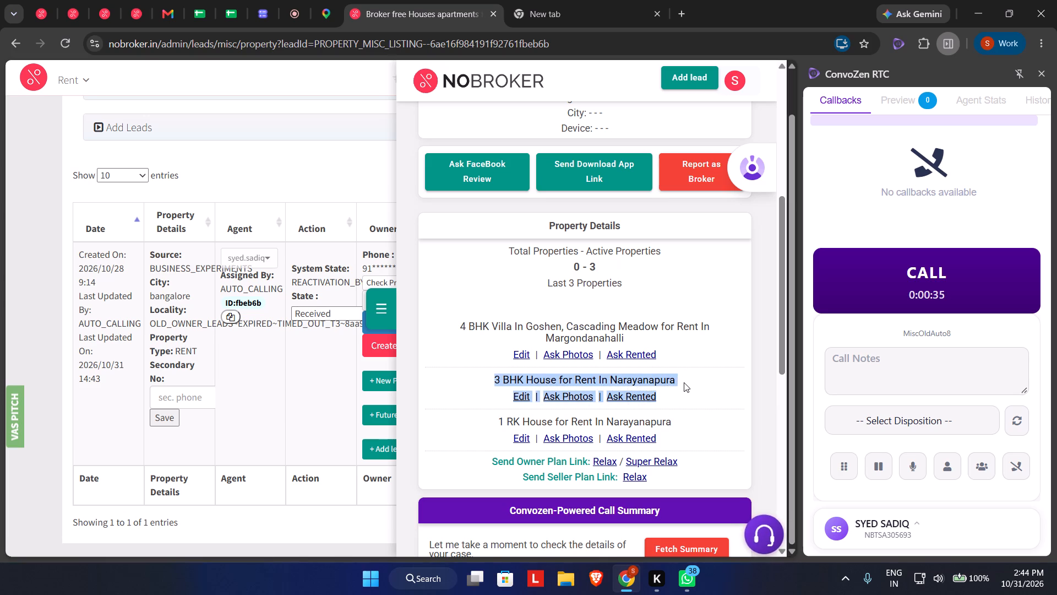
click(684, 382)
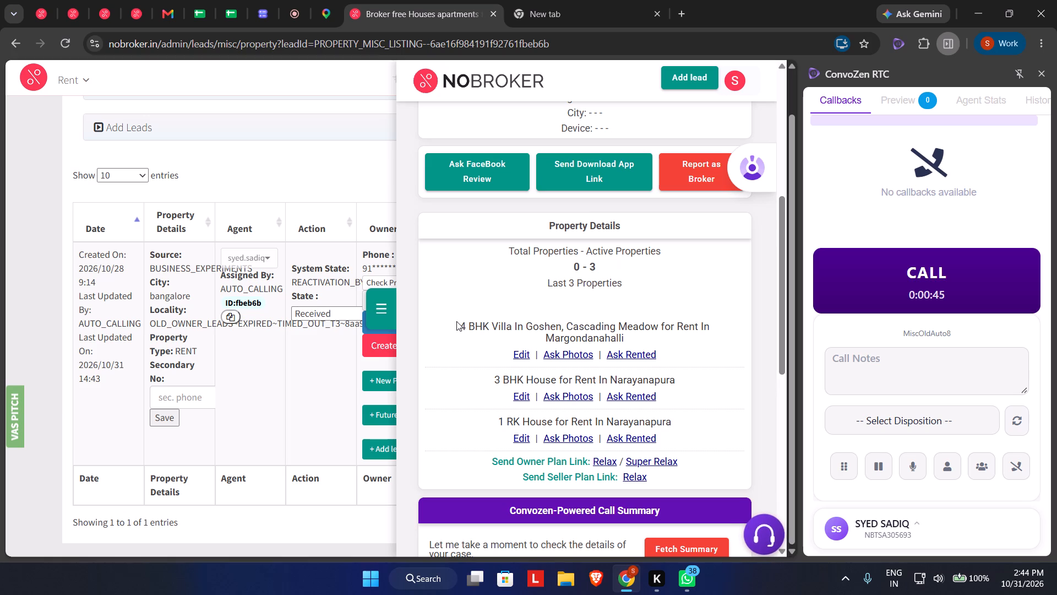
scroll(552, 384, down, 2)
scroll(552, 390, up, 1)
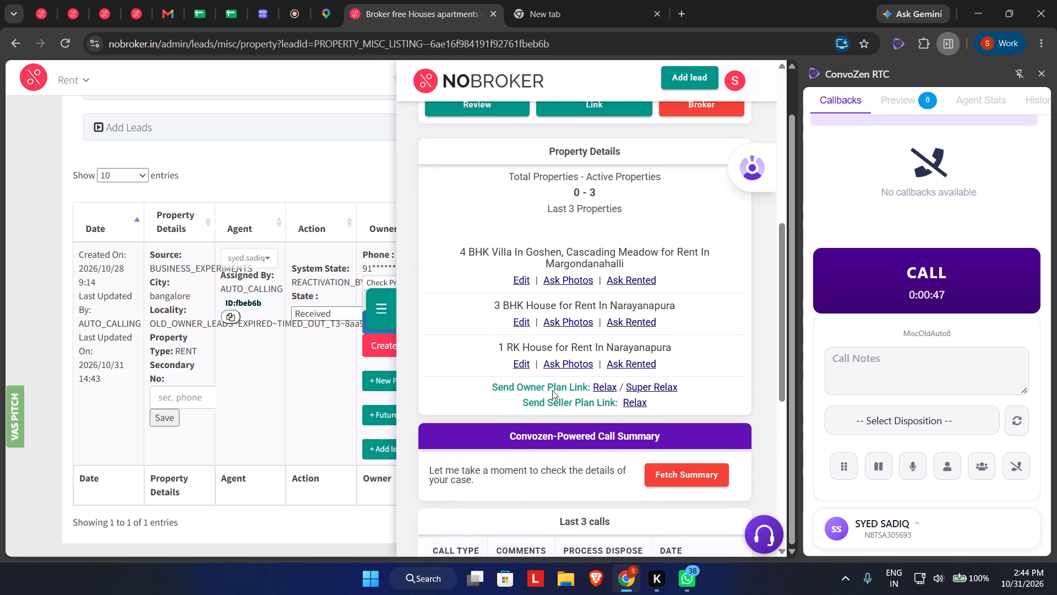
scroll(569, 377, up, 1)
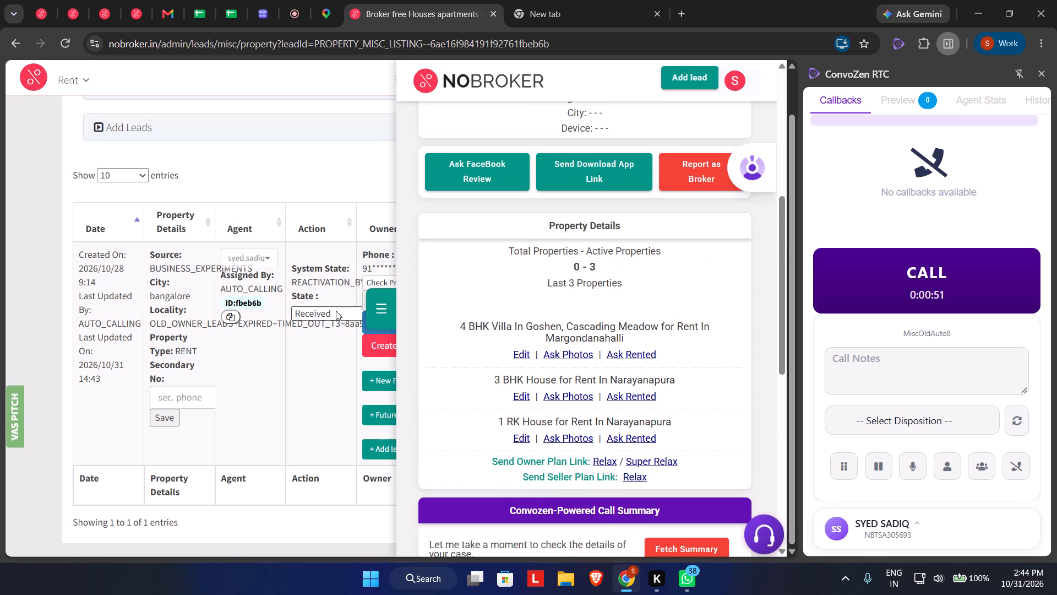
Set the lead's state to Rejected with the substate Rented Out.
click(336, 311)
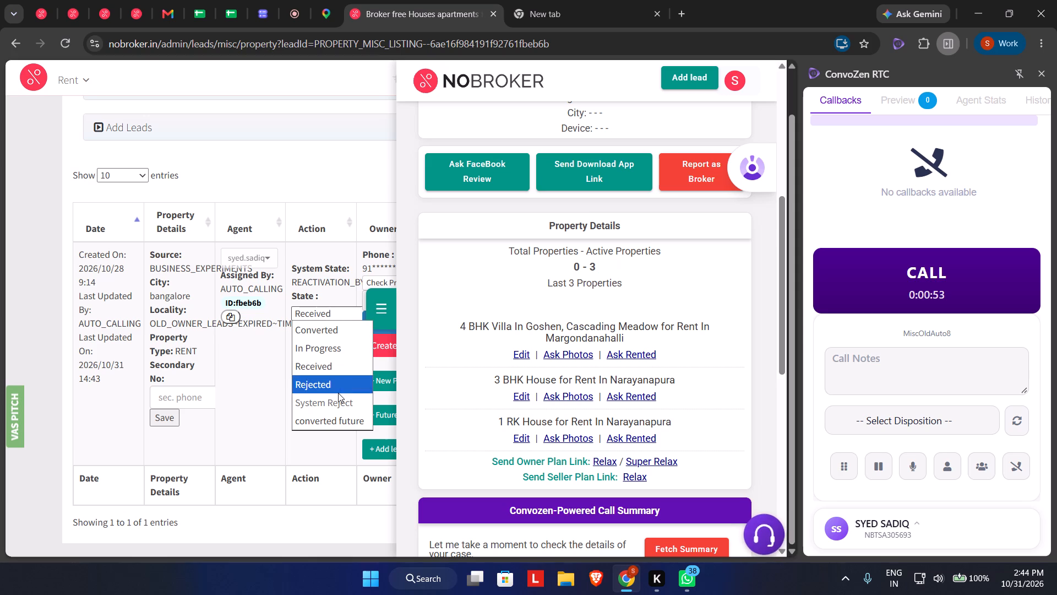
click(333, 386)
click(330, 337)
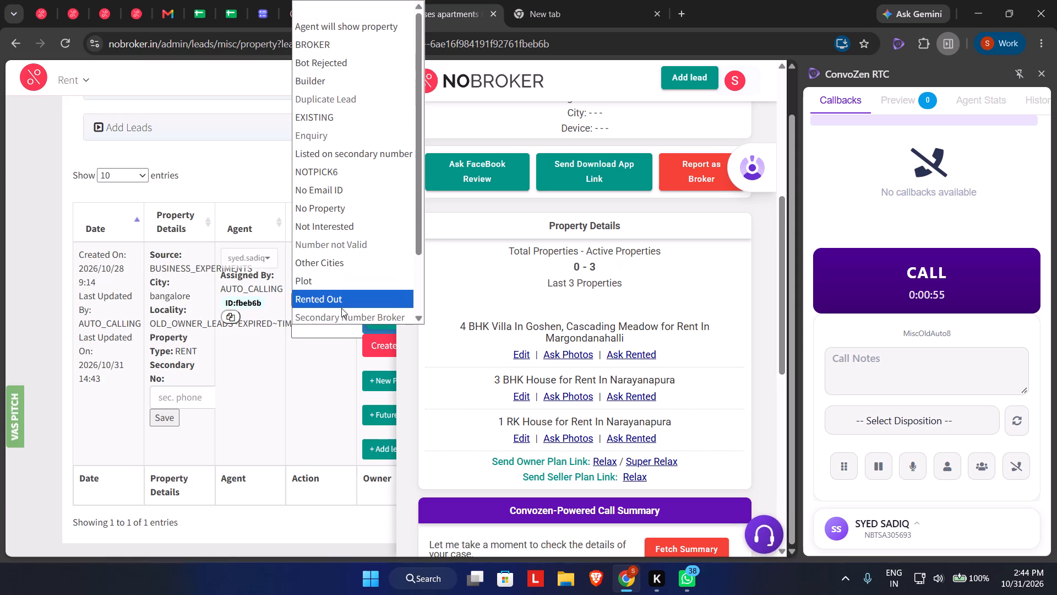
click(341, 302)
Dispose the ended call in ConvoZen under Click Calling with the level 3 disposition Rented Out, and complete the disposal.
click(941, 416)
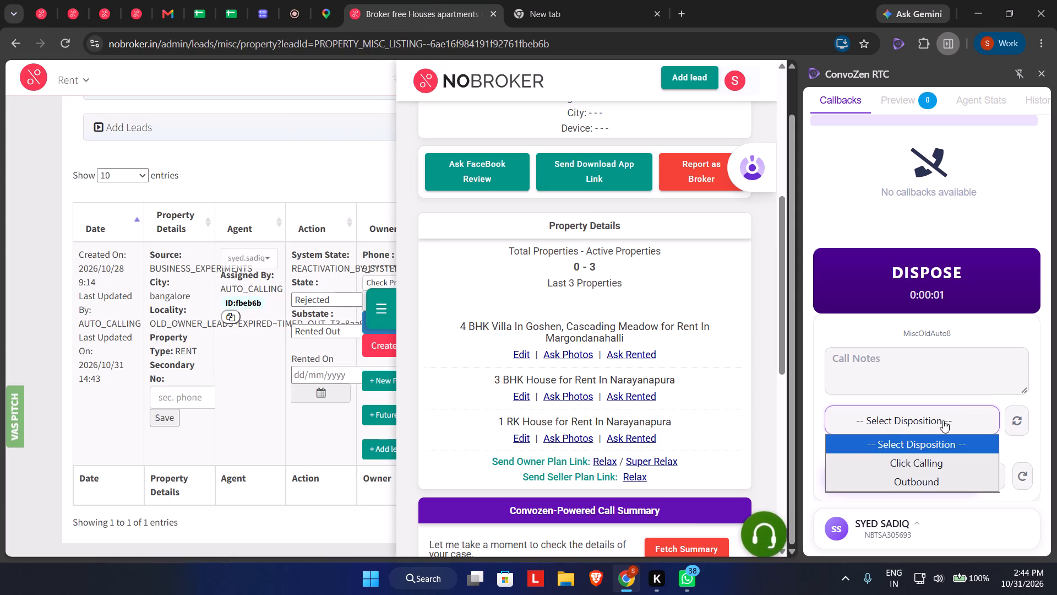
click(948, 457)
click(942, 432)
click(947, 518)
click(935, 411)
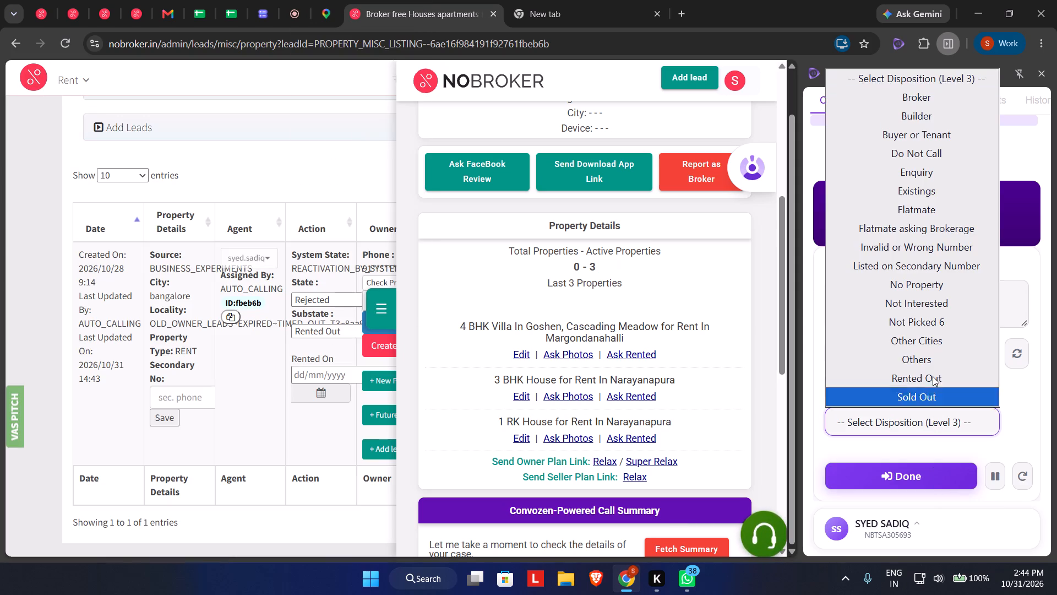
click(941, 376)
click(930, 484)
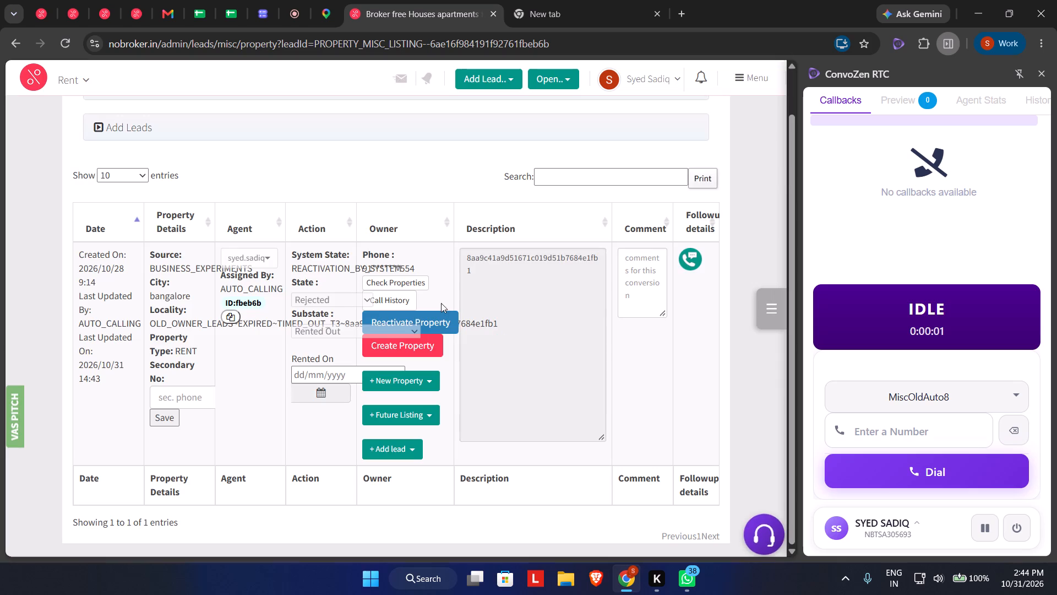
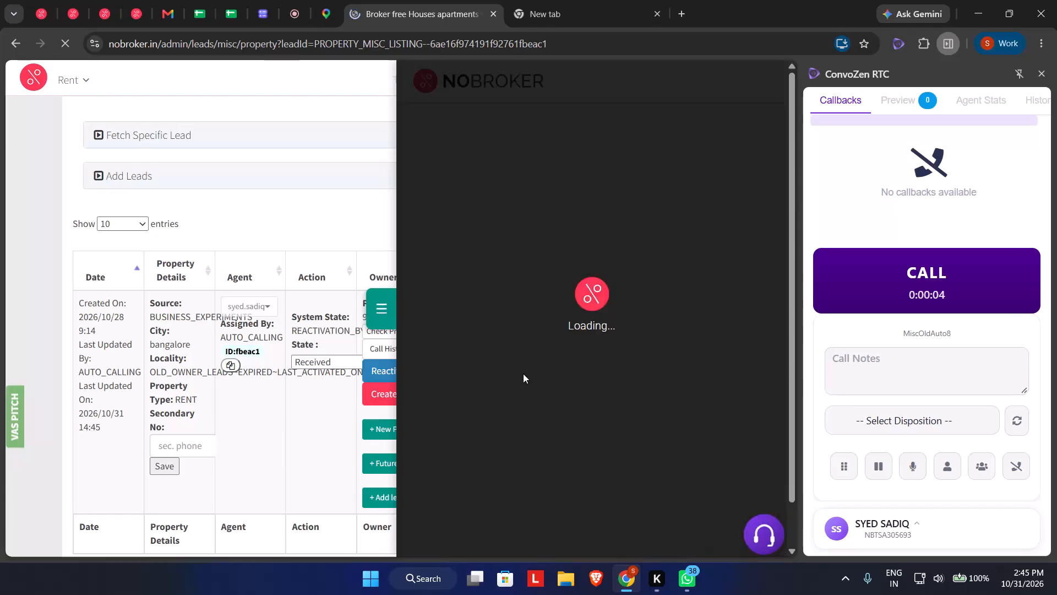
Set the current property owner lead's state to Rejected with the substate Rented Out.
scroll(585, 350, down, 4)
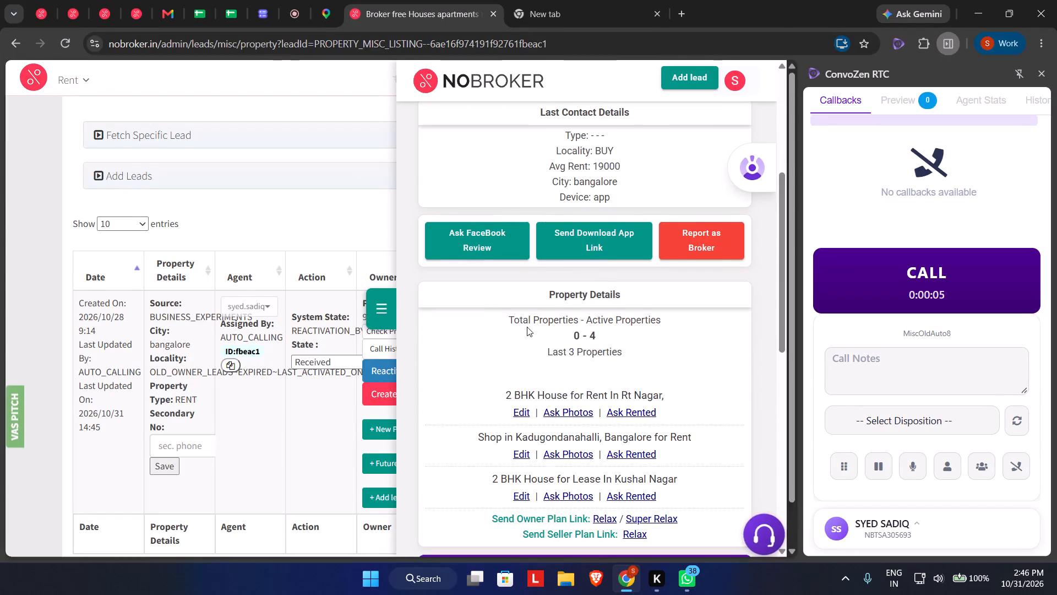
scroll(521, 325, down, 1)
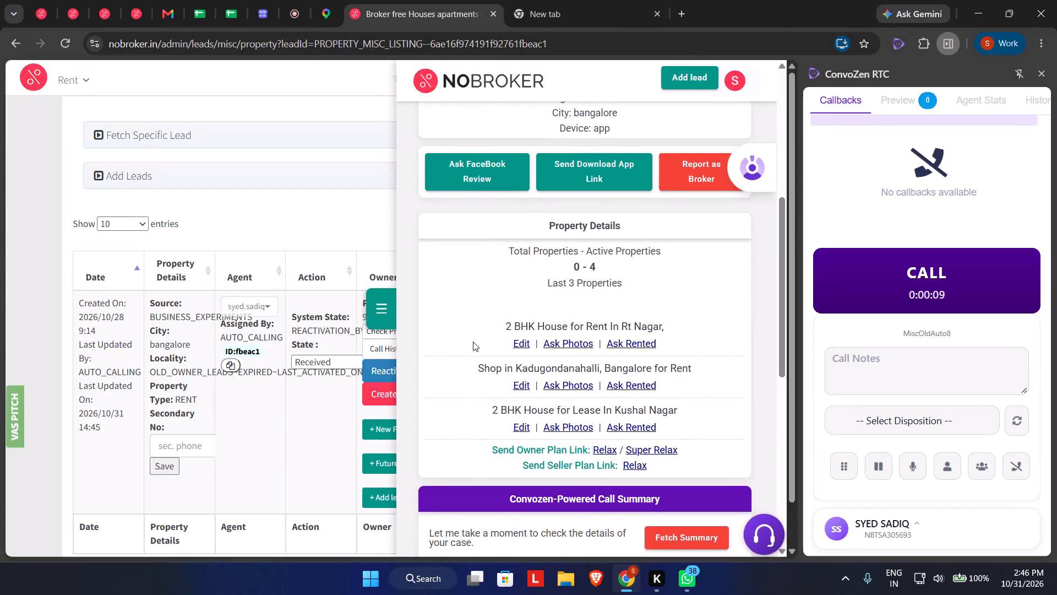
click(322, 360)
click(341, 434)
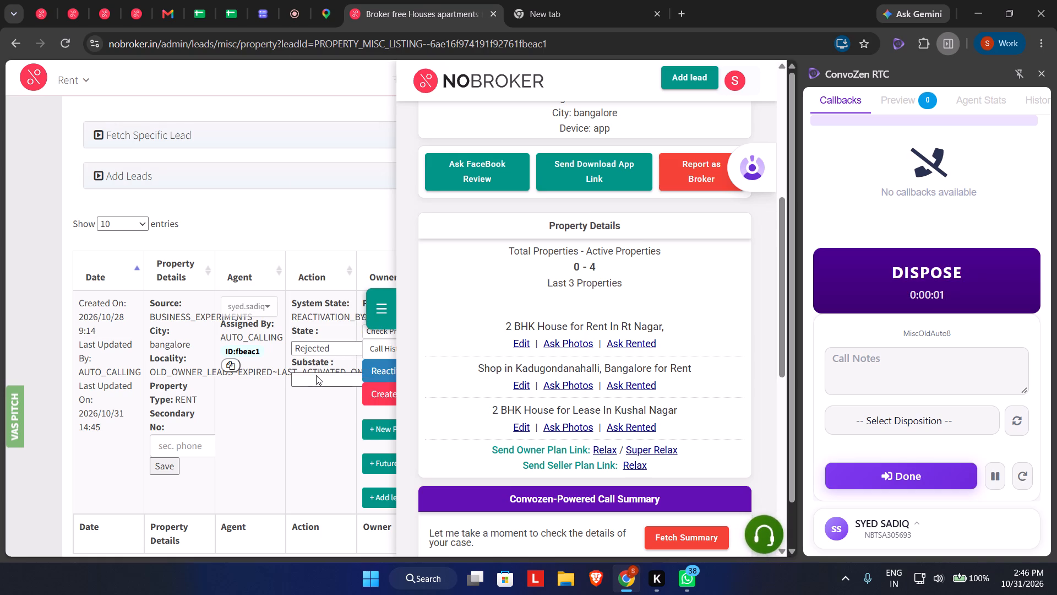
click(315, 375)
click(314, 294)
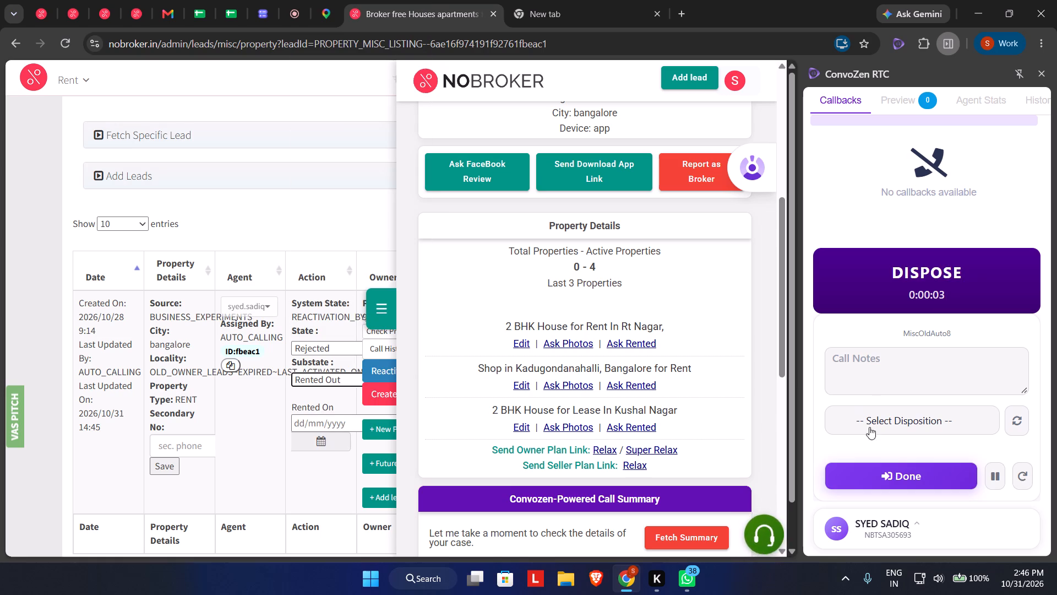
Dispose the ended call in ConvoZen under Click Calling with the level 3 disposition Rented Out, and complete the disposal.
click(869, 429)
click(883, 445)
click(886, 433)
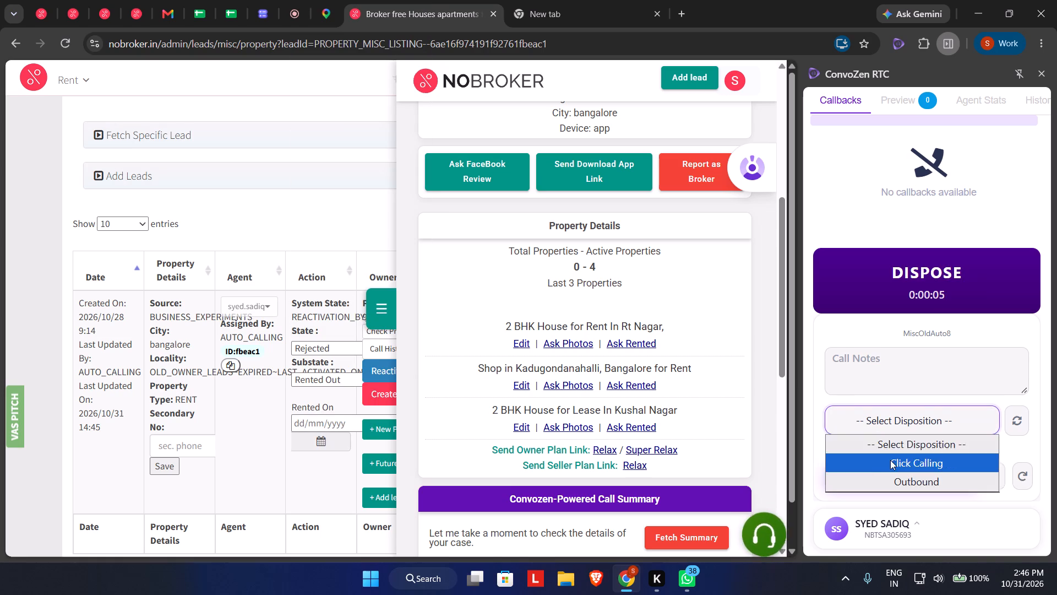
click(890, 460)
click(893, 426)
click(918, 520)
click(926, 428)
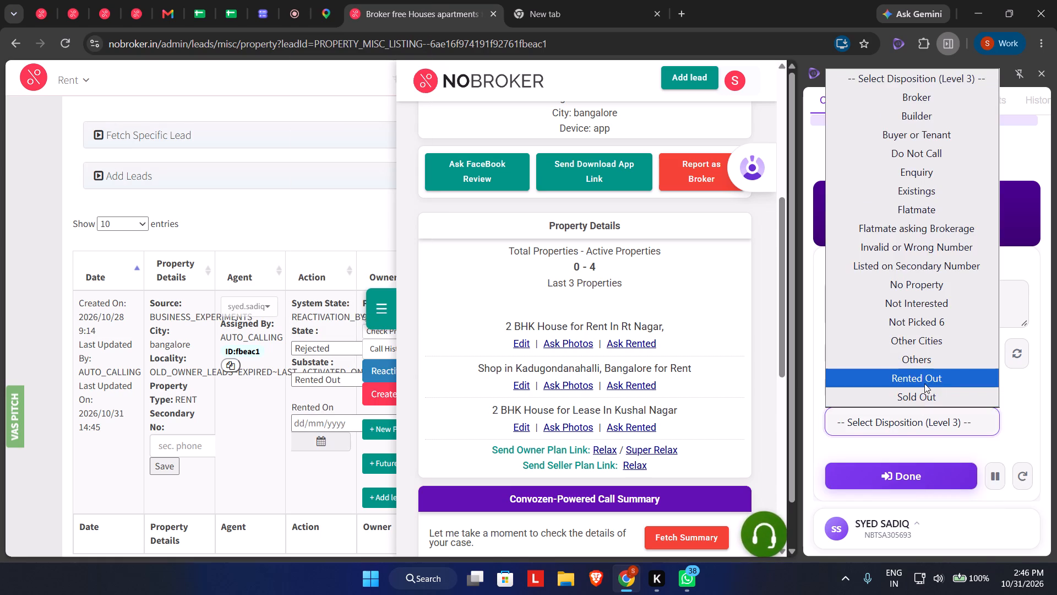
click(924, 383)
click(916, 477)
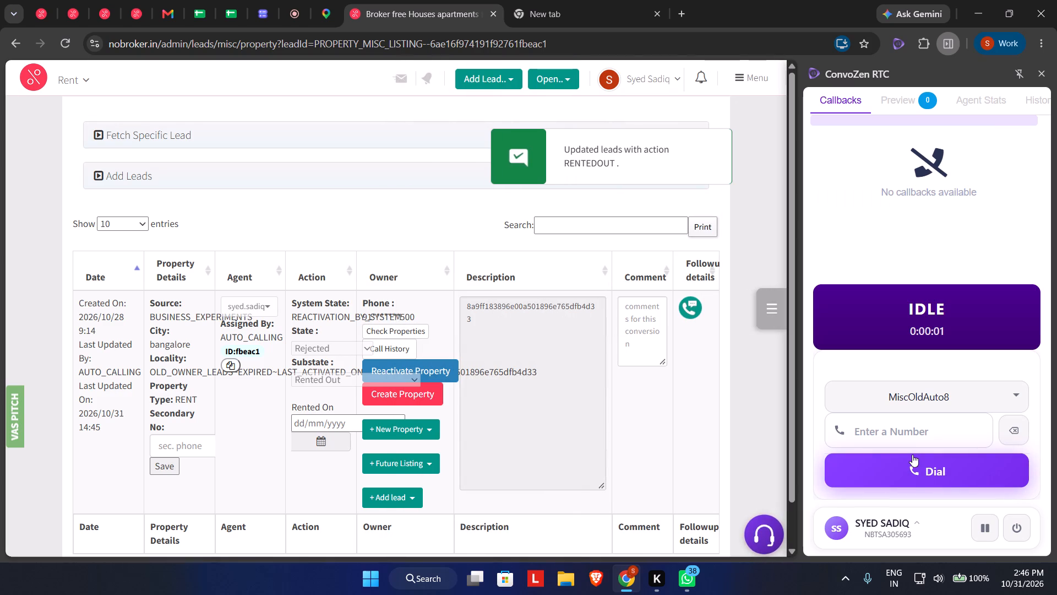
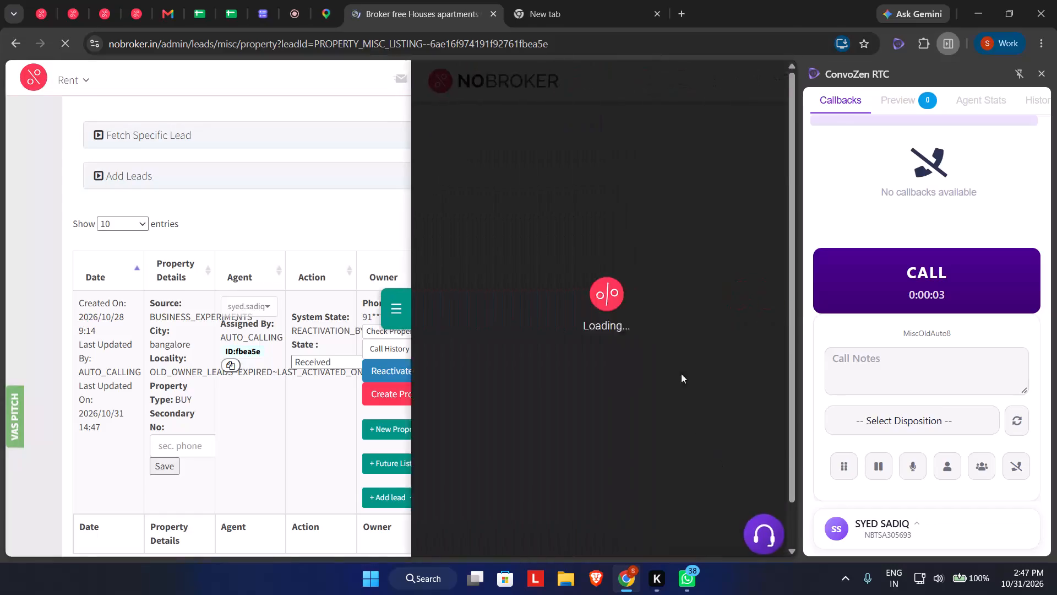
Review the property owner's profile for the new call's lead, down to the listed properties under Property Details.
scroll(620, 496, down, 4)
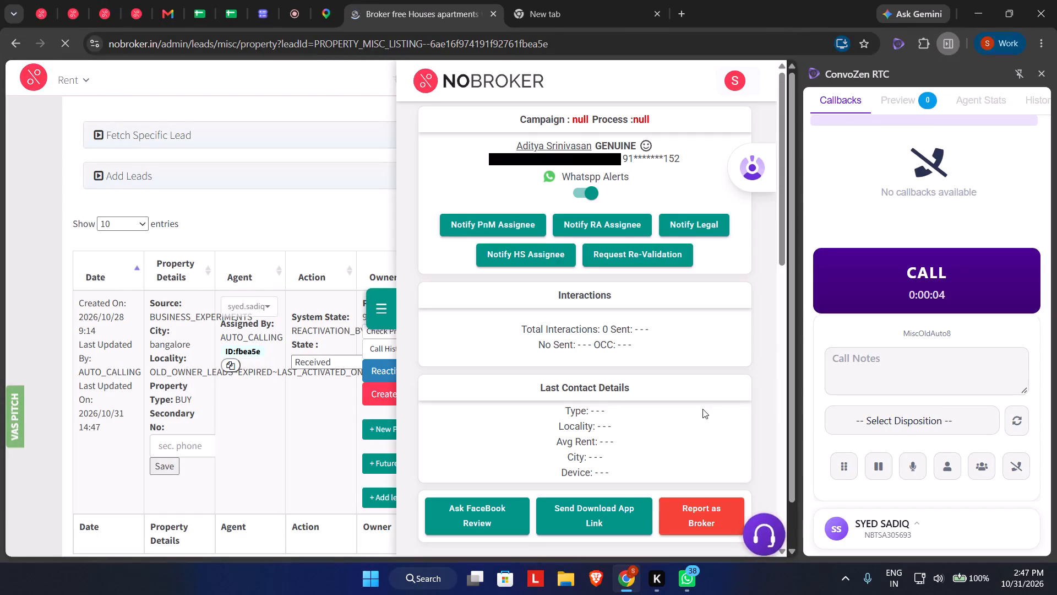
scroll(658, 417, down, 3)
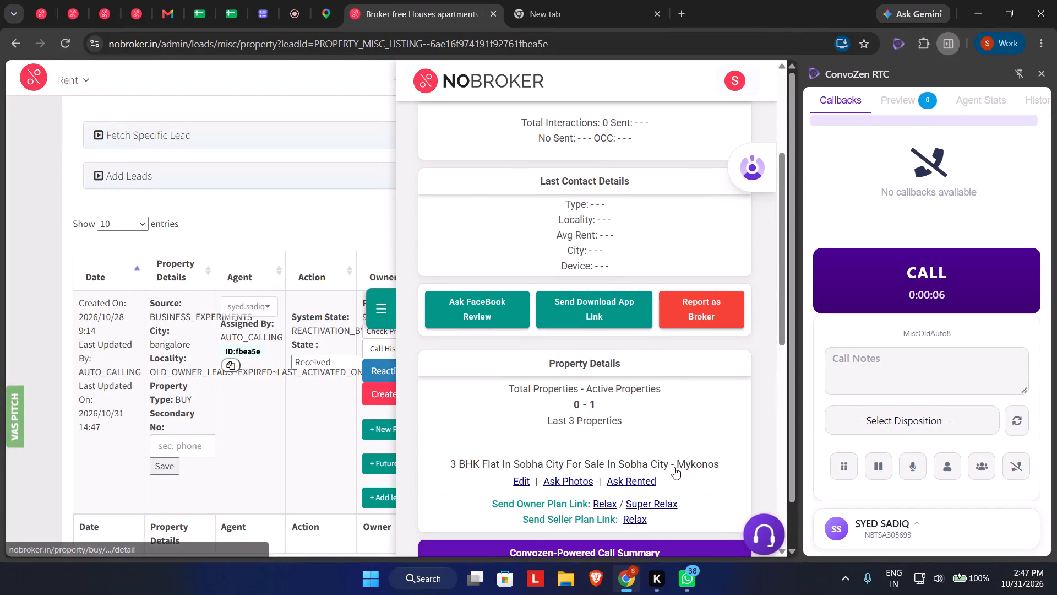
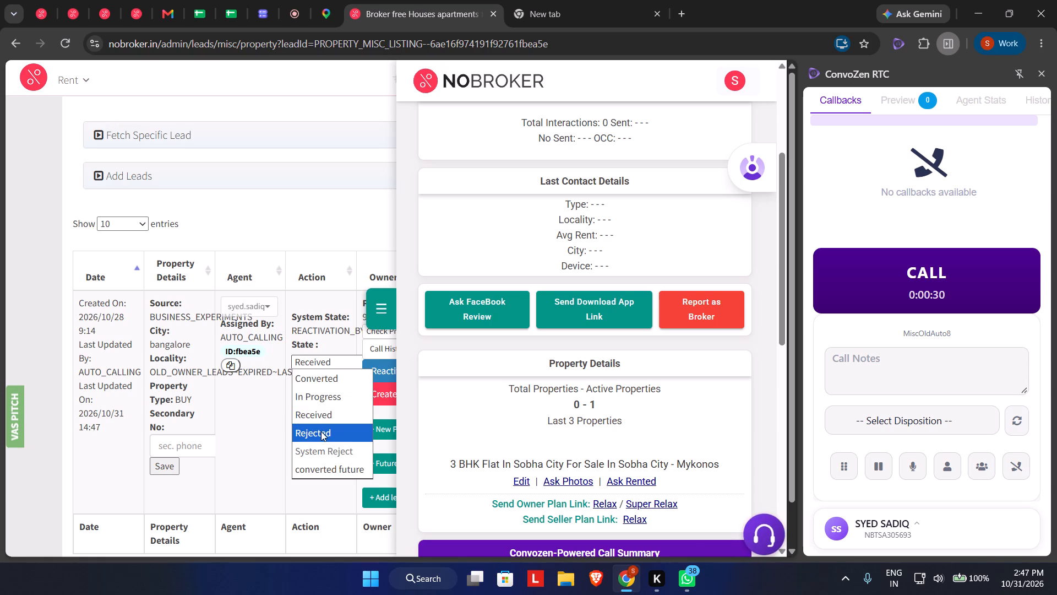
Mark the Bangalore owner lead as Rejected with the substate Sold Out.
click(306, 377)
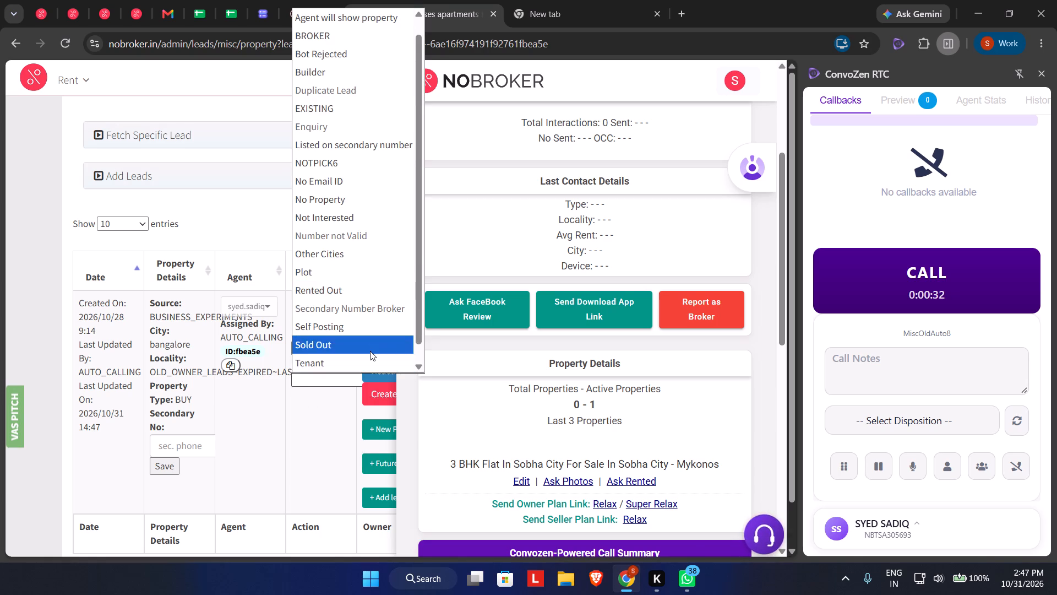
click(370, 351)
Dispose the ended call in ConvoZen as Click Calling with the level 3 disposition Sold Out, and submit it.
click(946, 404)
click(930, 426)
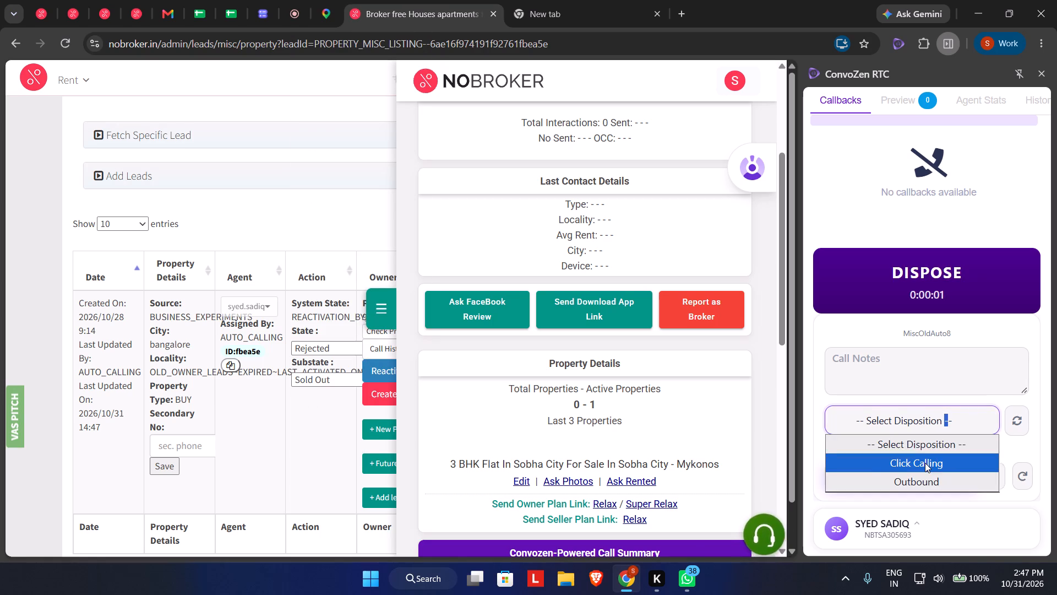
click(925, 463)
click(925, 430)
click(938, 518)
click(949, 428)
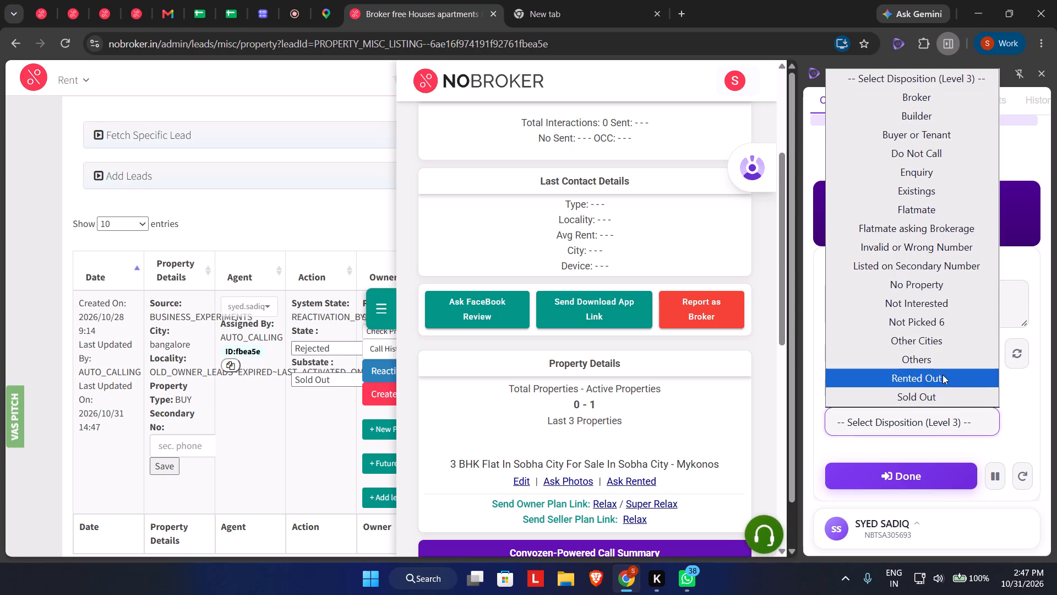
click(942, 398)
click(914, 469)
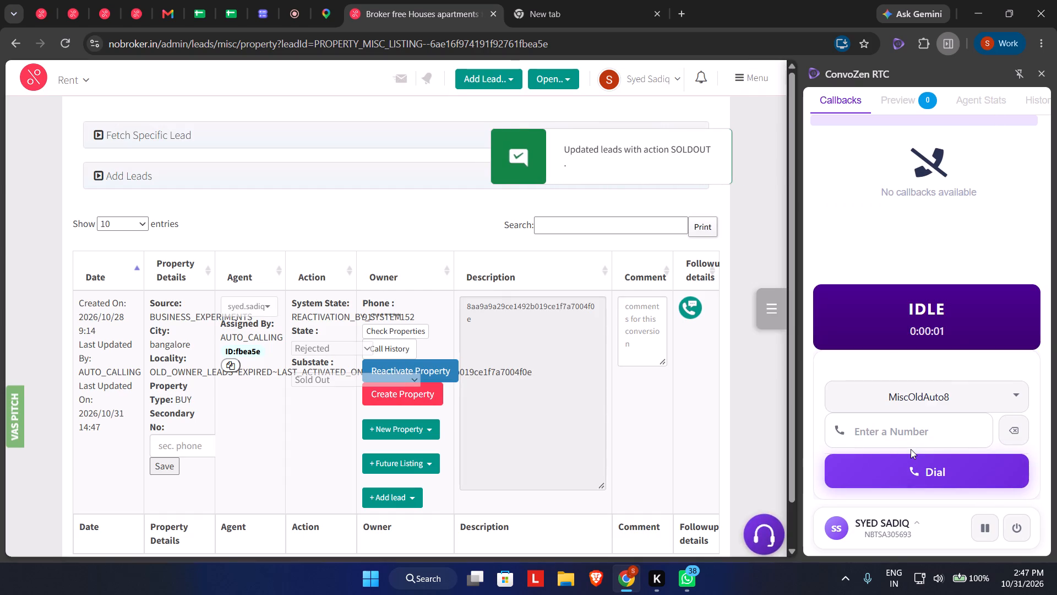
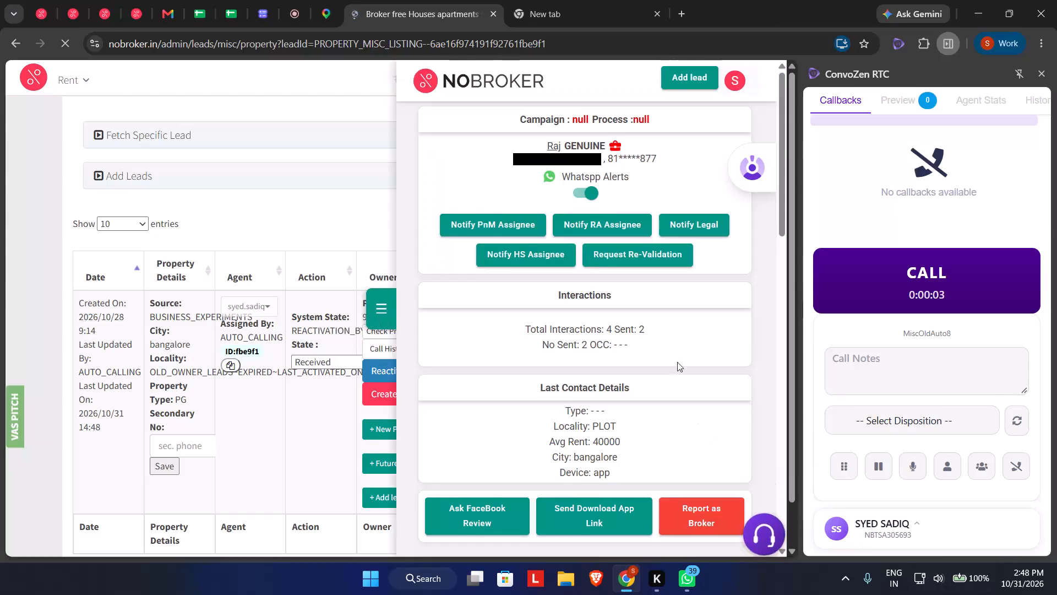
Mark the Bangalore PG owner lead with the Adugodi listings as Rejected with the substate Rented Out.
scroll(671, 355, down, 3)
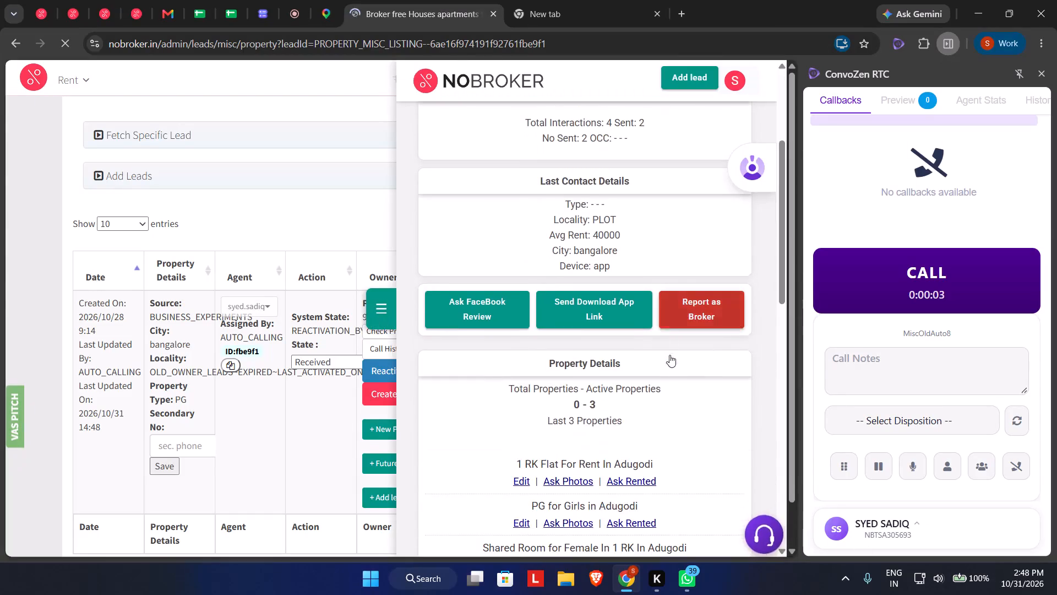
scroll(616, 412, down, 5)
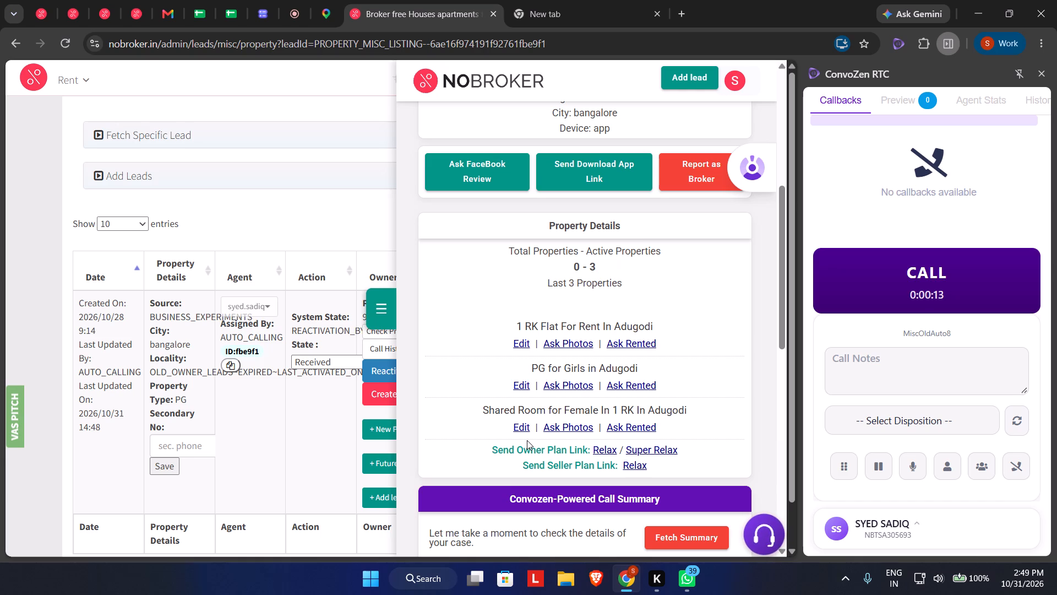
scroll(527, 440, up, 3)
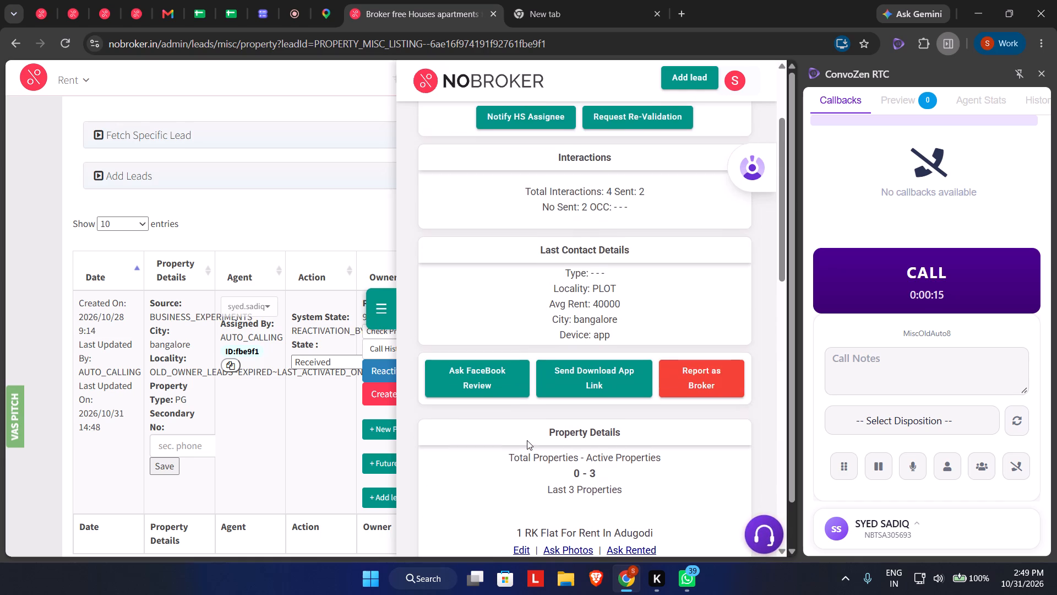
scroll(518, 461, down, 2)
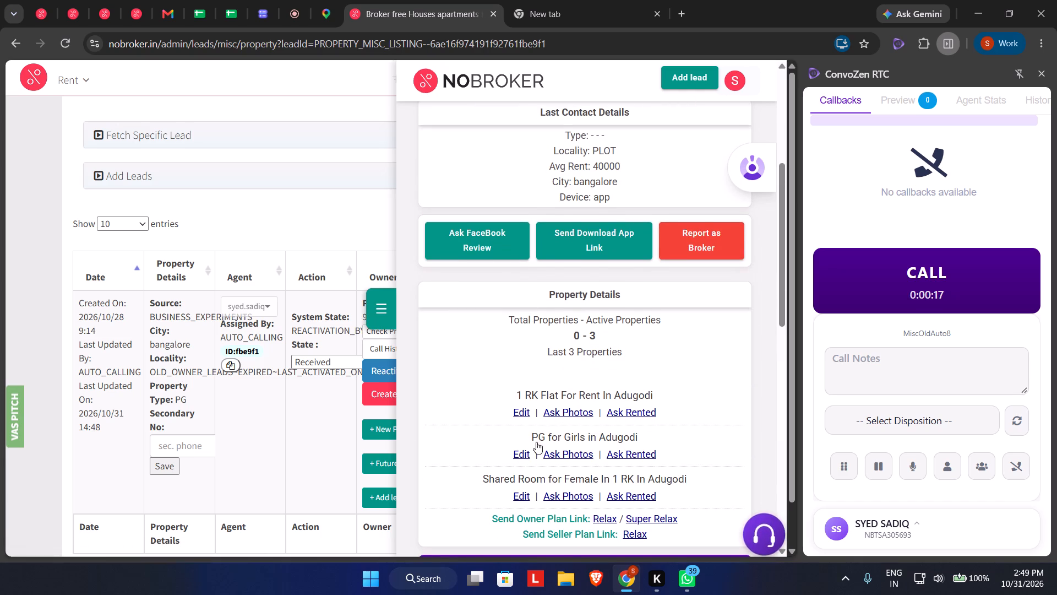
click(327, 360)
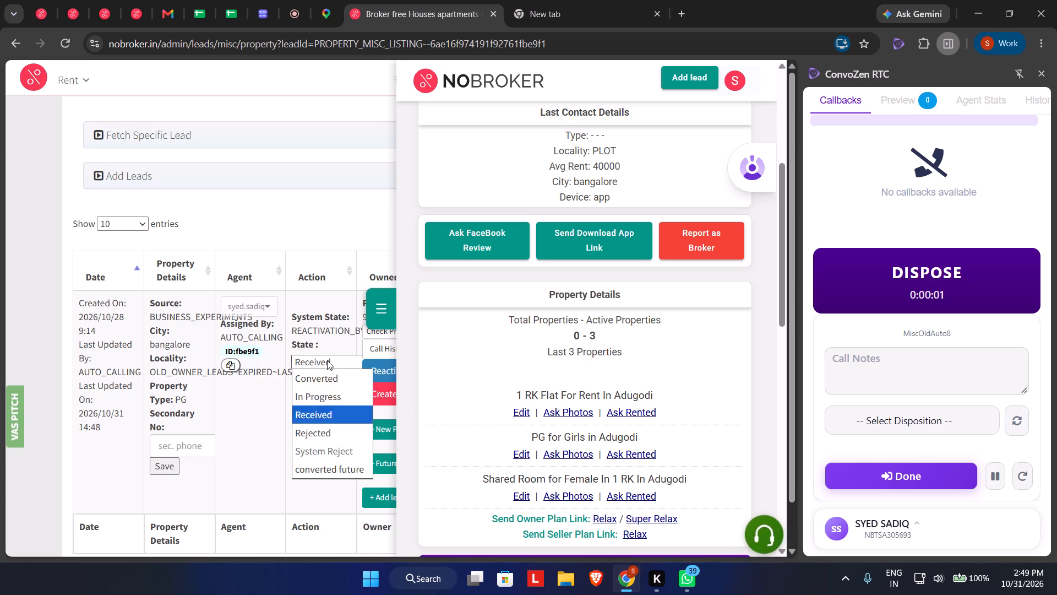
click(327, 433)
click(322, 381)
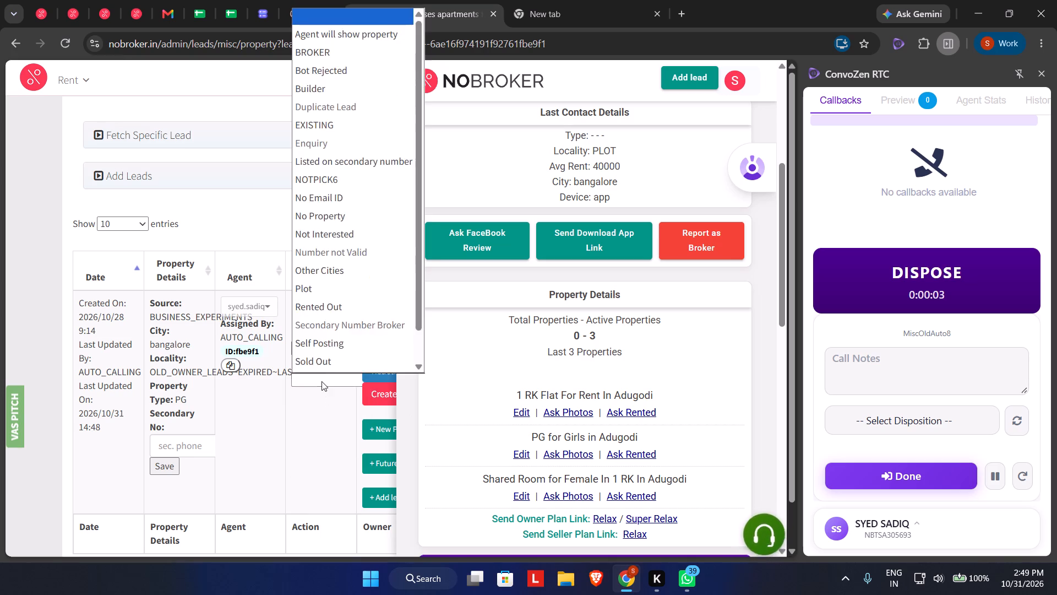
click(348, 269)
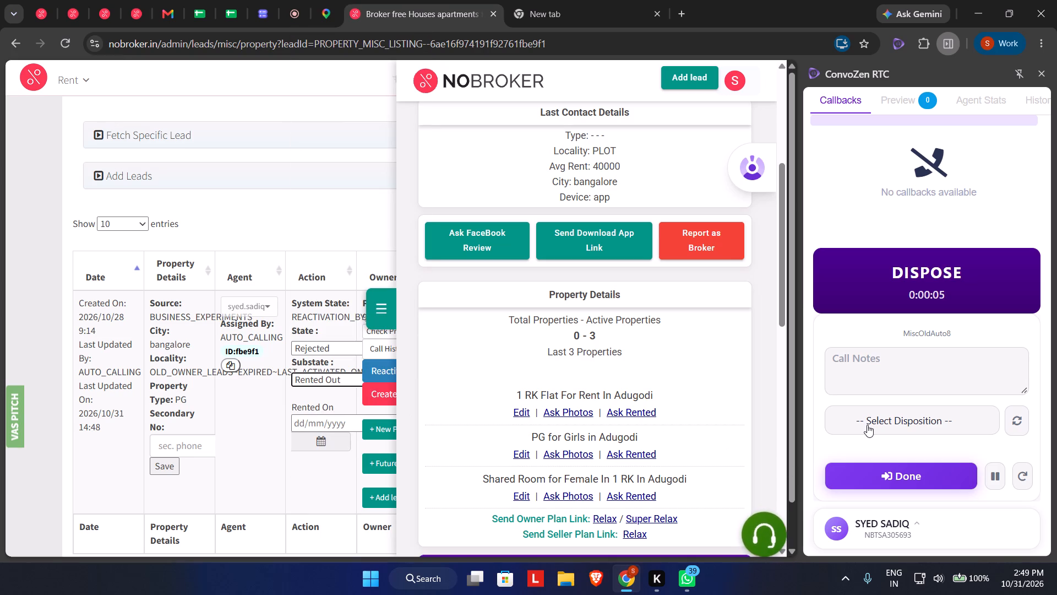
Dispose the ended call in ConvoZen as Click Calling, Rejected, with the level 3 disposition Rented Out, and submit it.
click(867, 425)
click(851, 459)
click(863, 425)
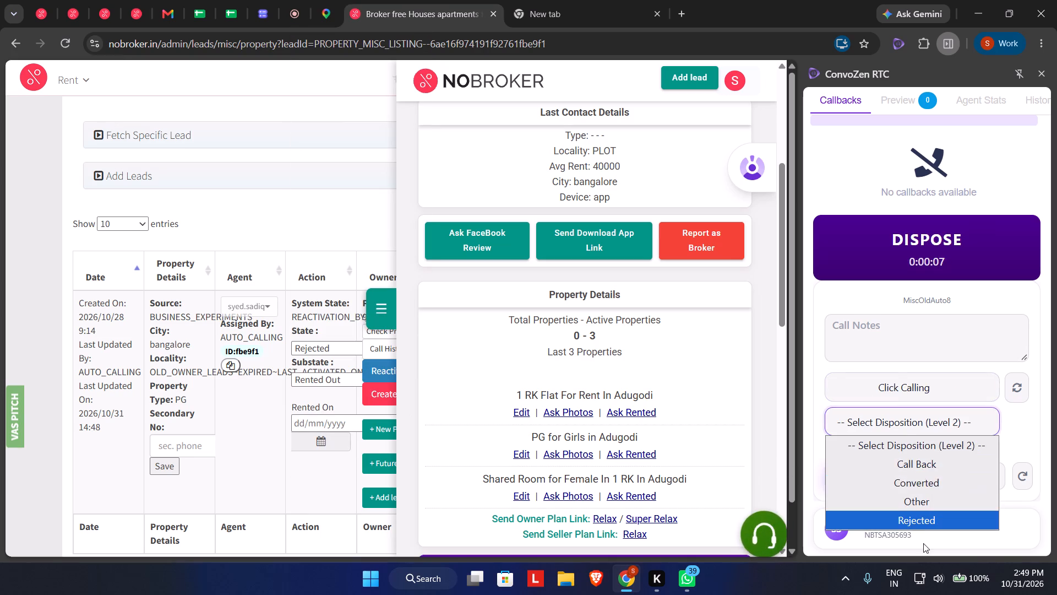
click(919, 525)
click(963, 424)
click(937, 380)
click(928, 468)
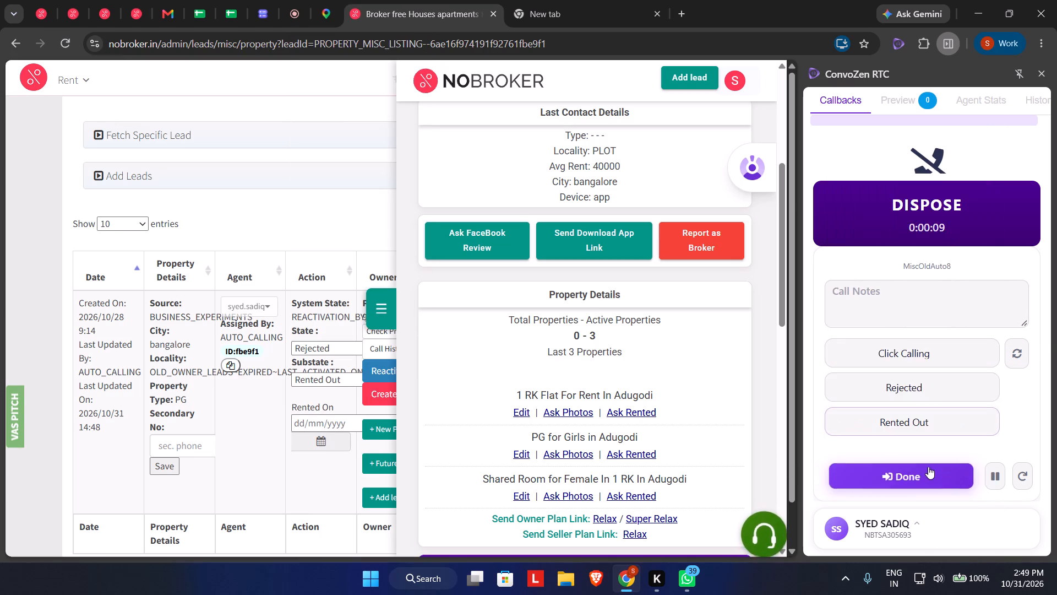
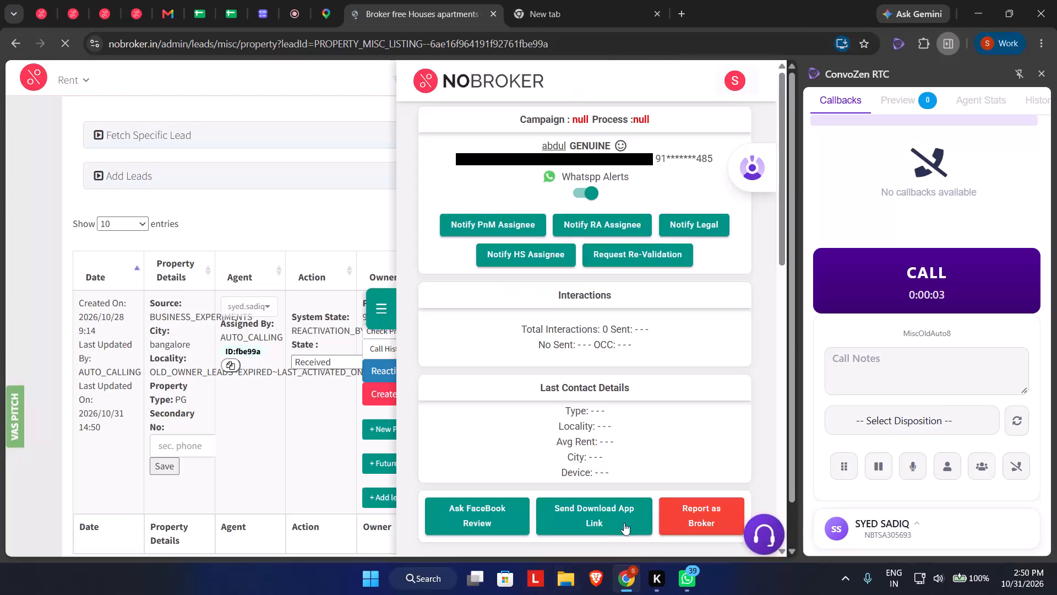
Review the owner's property details and mark the Bangalore PG lead with the Mangammanapalya listing as Rejected with the substate Rented Out.
scroll(605, 433, down, 2)
scroll(613, 530, down, 2)
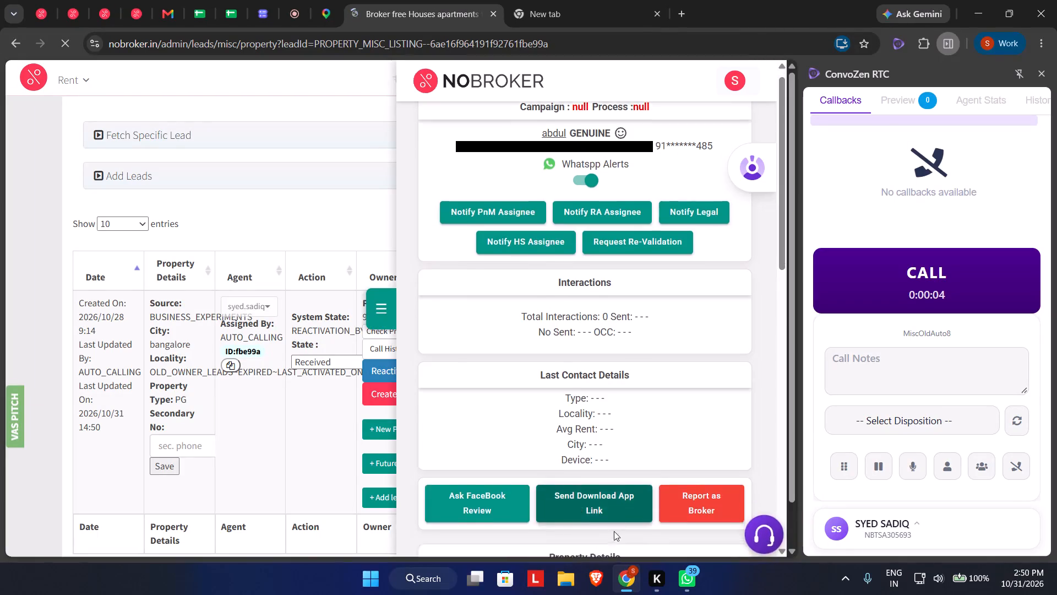
scroll(614, 531, down, 2)
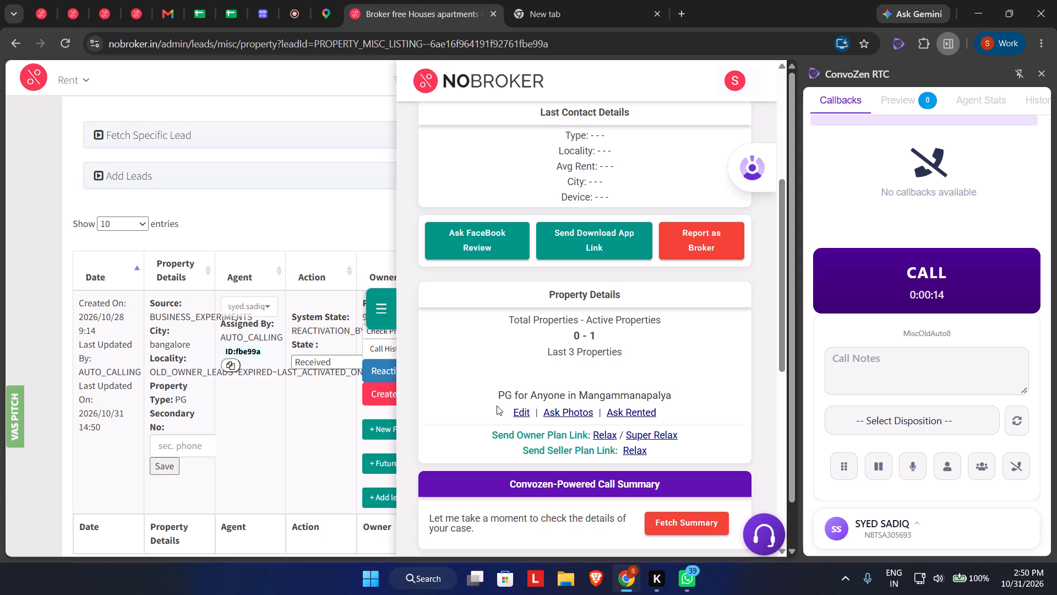
click(328, 361)
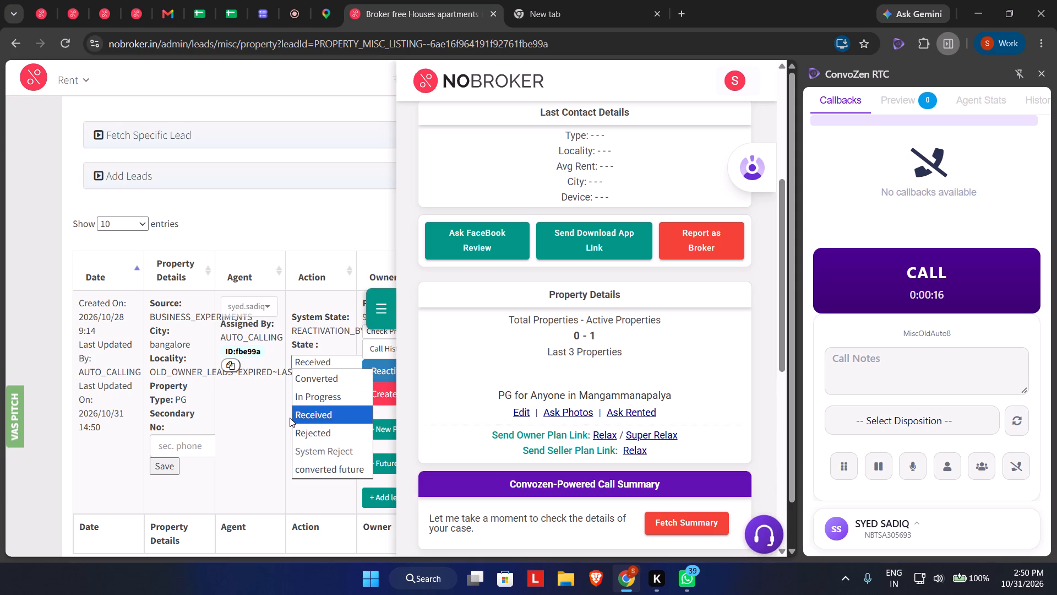
click(293, 429)
click(300, 386)
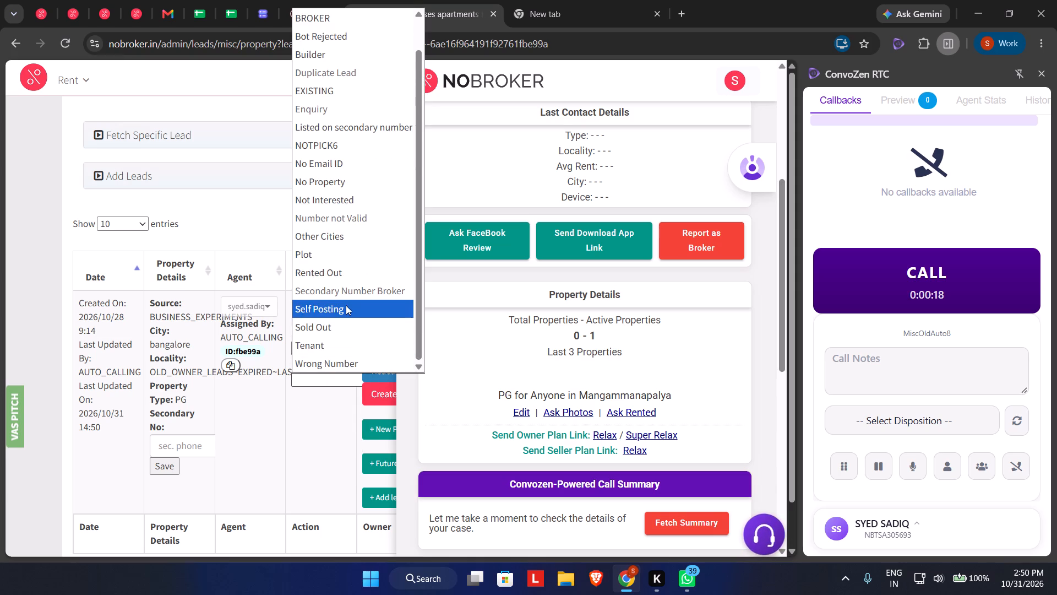
click(342, 273)
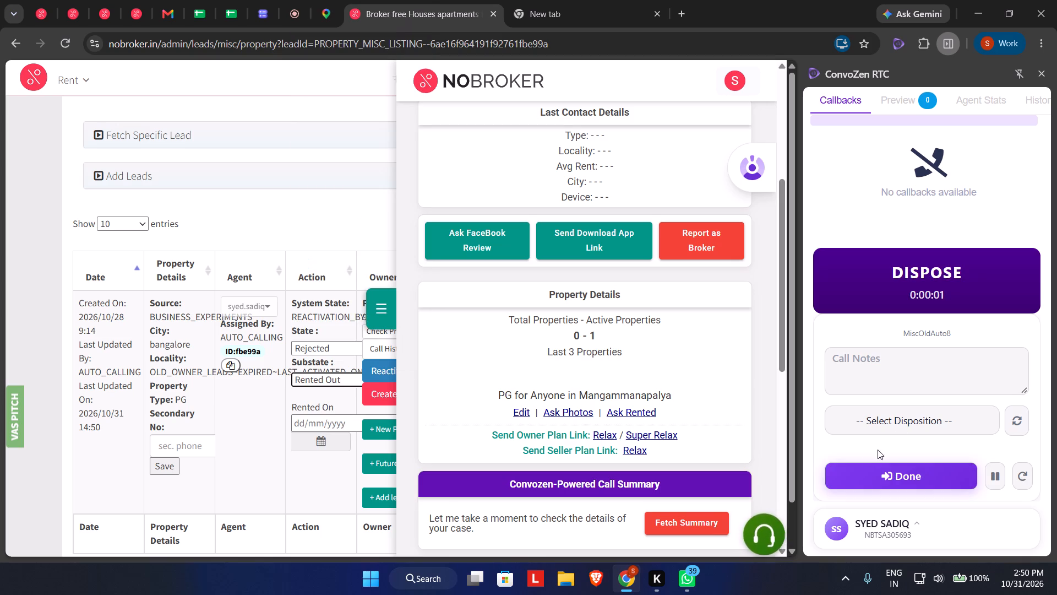
Dispose the ended call in ConvoZen with the level 3 disposition Rented Out and submit it.
click(902, 422)
click(909, 466)
click(903, 434)
click(917, 523)
click(912, 426)
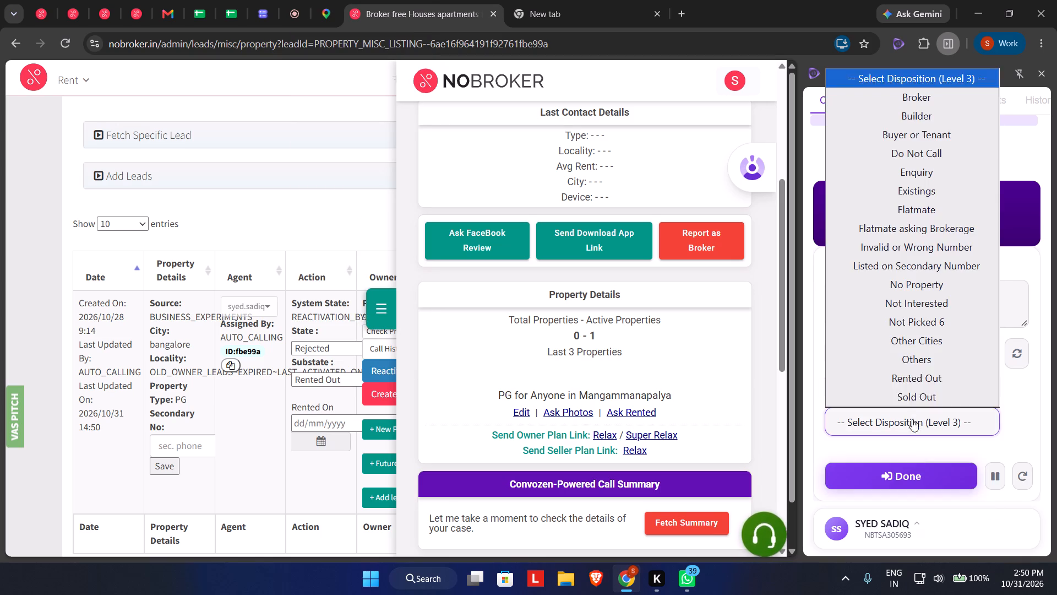
click(915, 374)
click(874, 472)
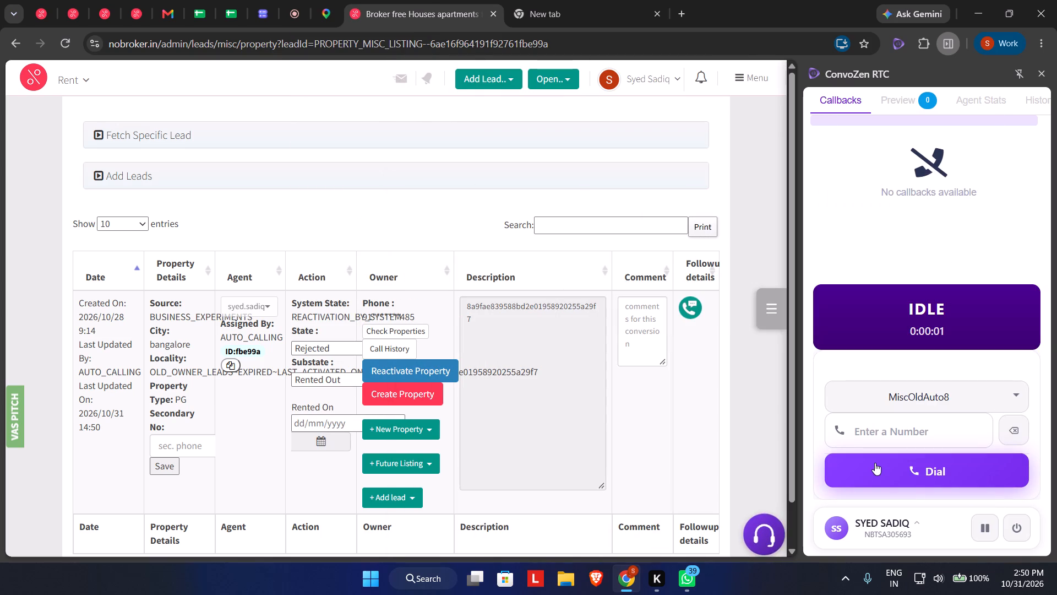
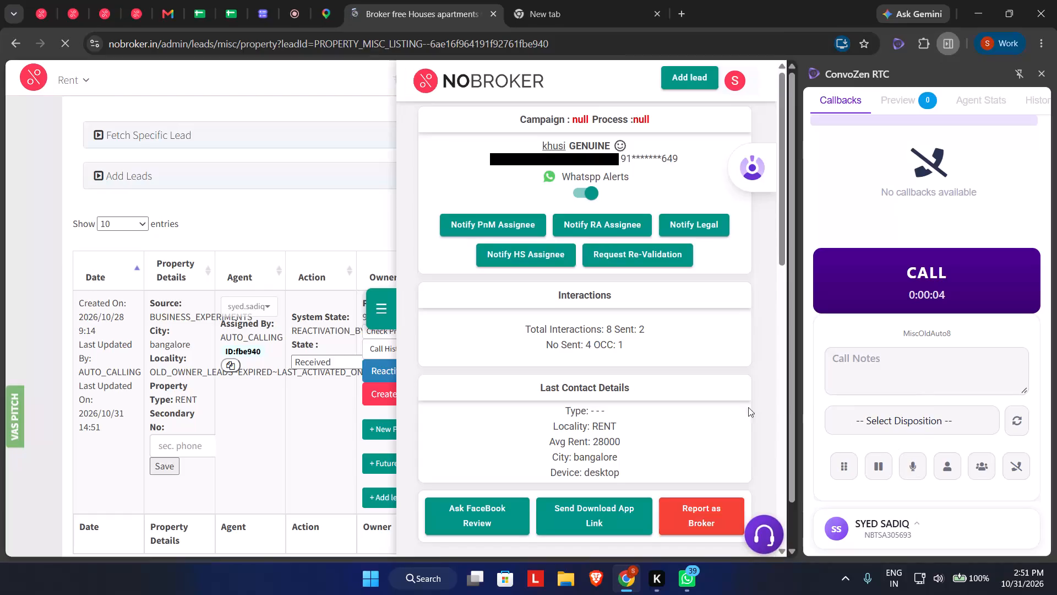
Review the owner's property details, reconnect ConvoZen in Web mode and reload the lead page.
scroll(600, 375, down, 3)
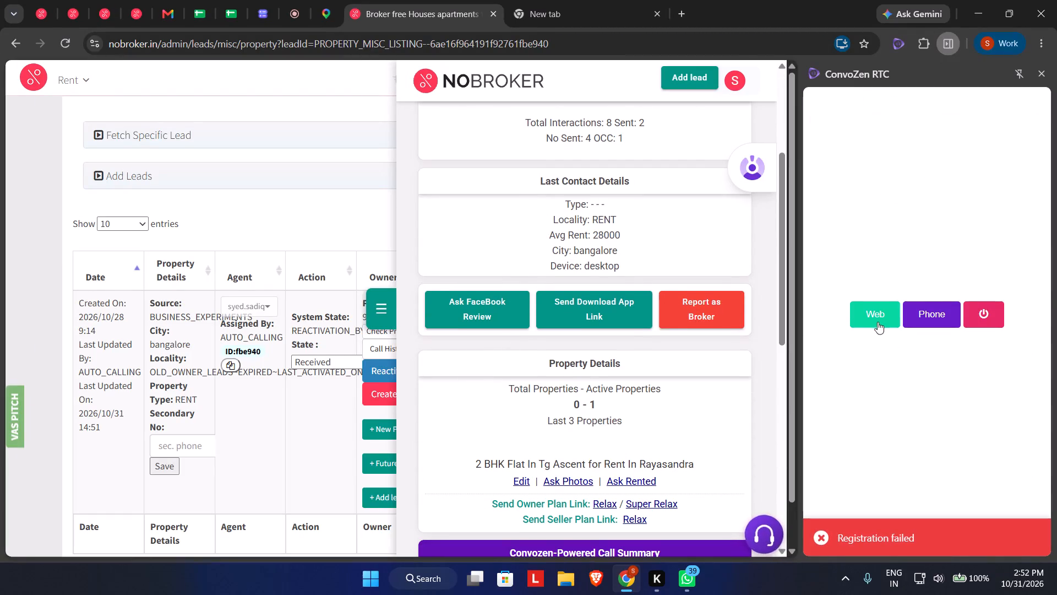
click(876, 320)
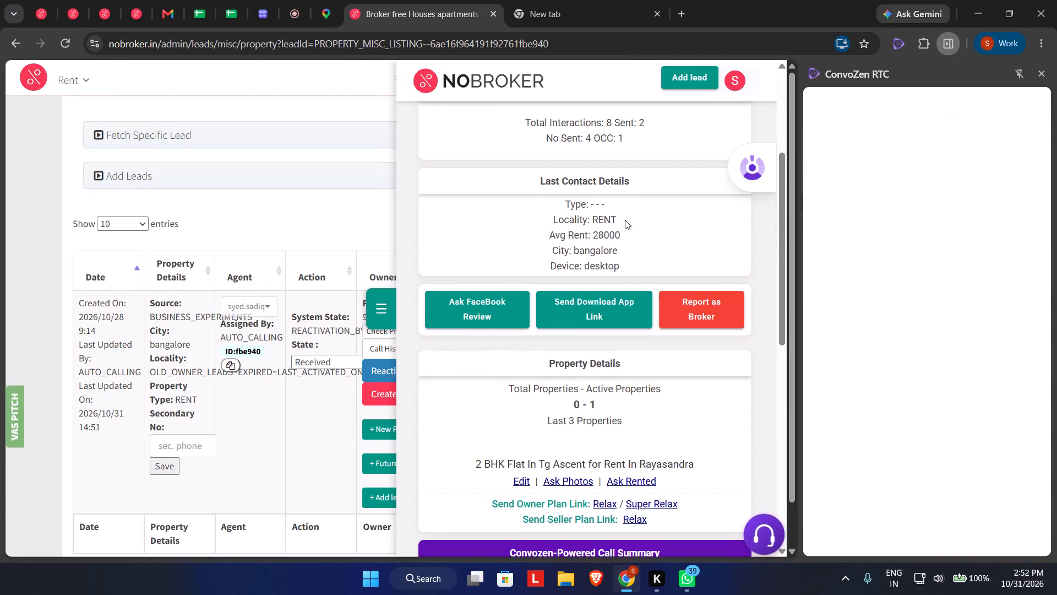
click(66, 42)
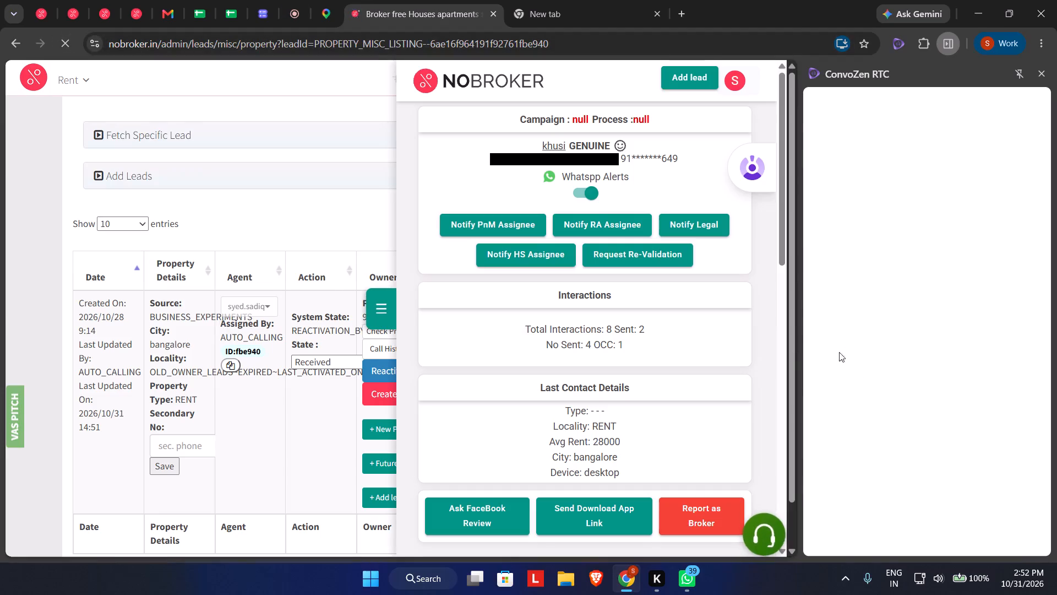
Mark the Bangalore lead with the Tg Ascent Rayasandra listing as Rejected with the substate Rented Out, and reload the page.
click(332, 362)
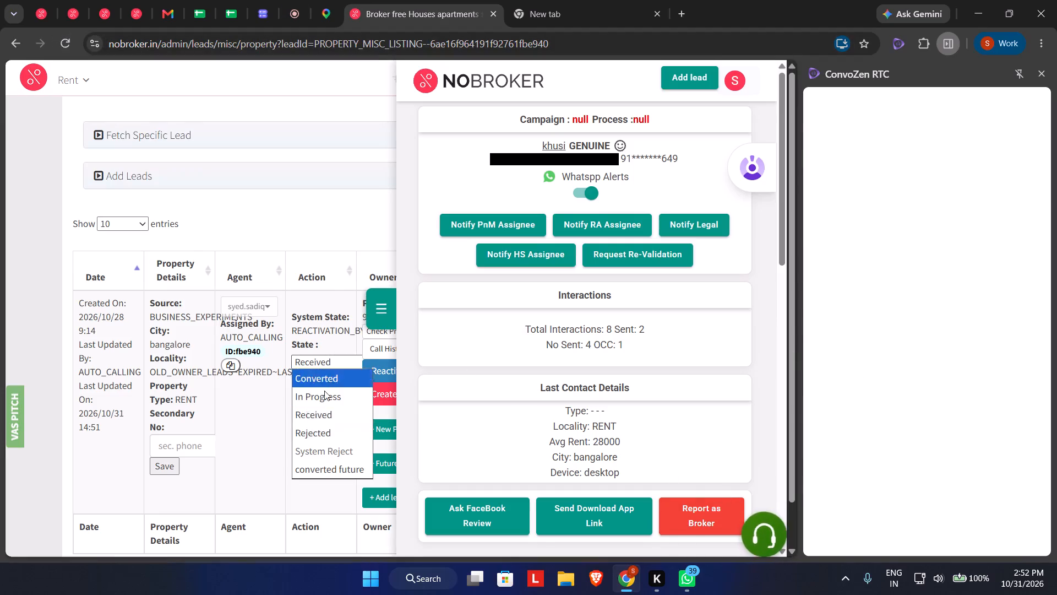
click(336, 428)
click(319, 374)
click(341, 282)
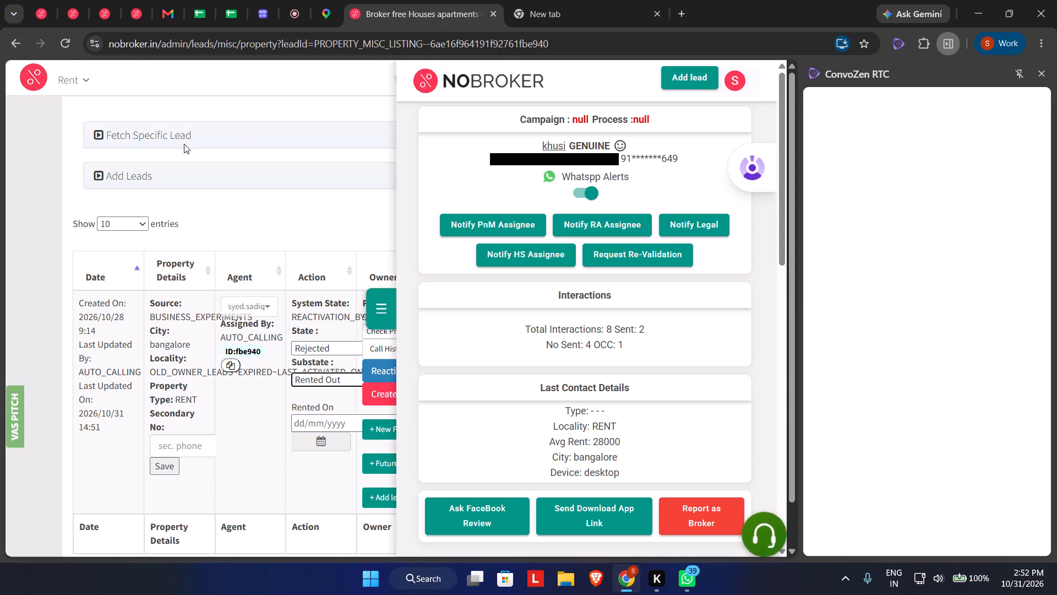
click(63, 45)
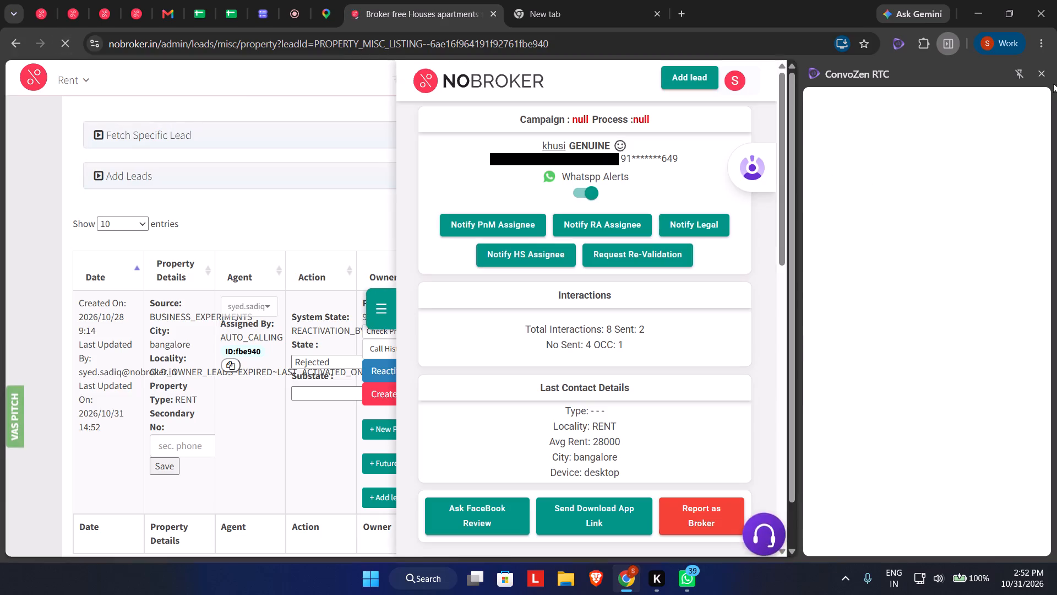
End the call in ConvoZen and submit its disposition as Click Calling, Rejected, Rented Out.
click(764, 536)
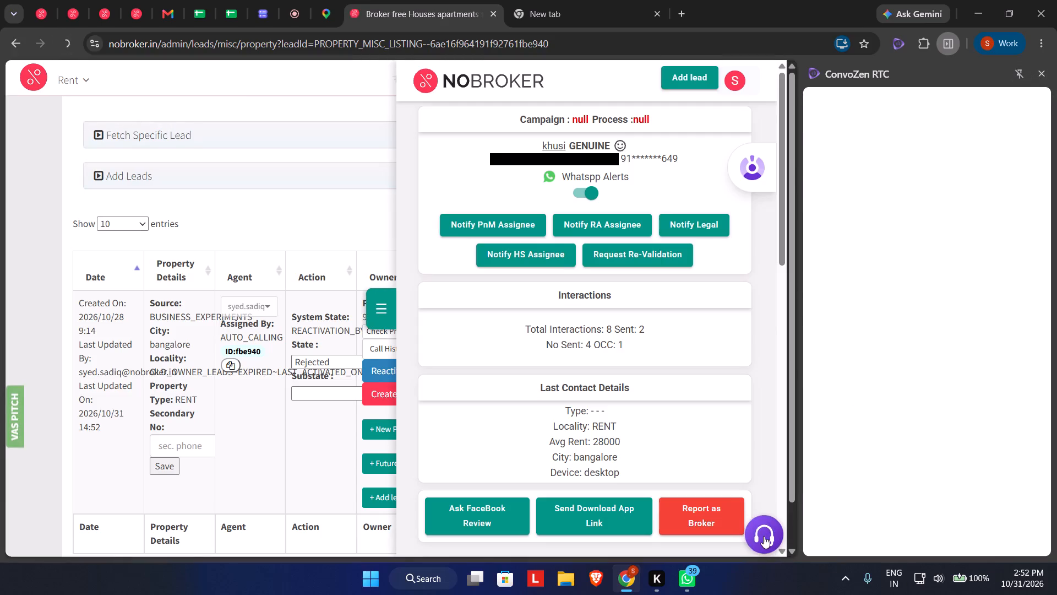
click(764, 536)
click(1018, 553)
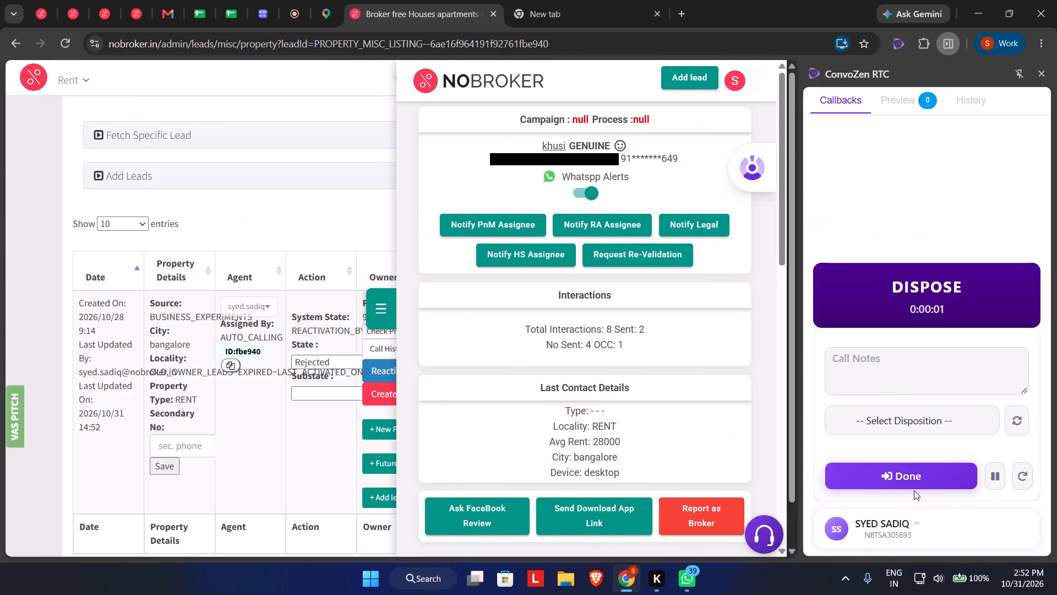
click(905, 420)
drag(911, 462, 911, 456)
click(913, 419)
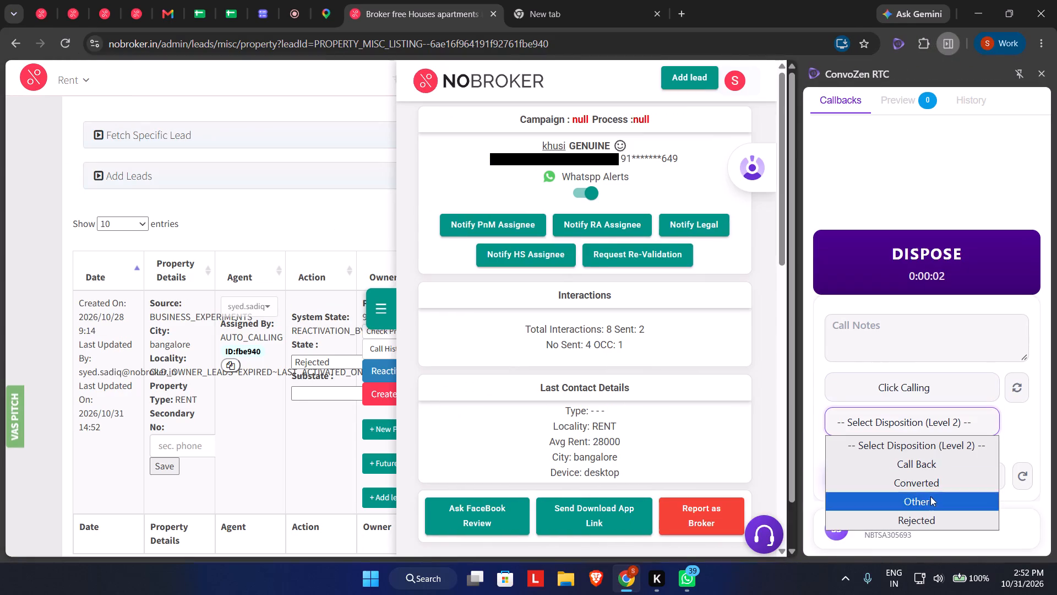
click(940, 520)
click(928, 435)
click(925, 371)
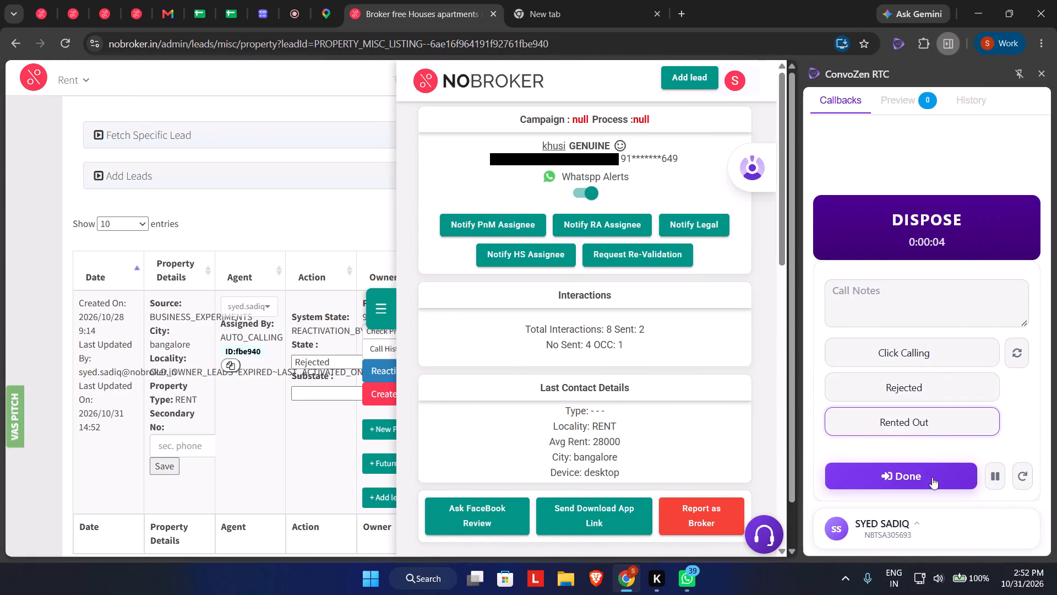
click(932, 477)
click(1001, 388)
click(1001, 388)
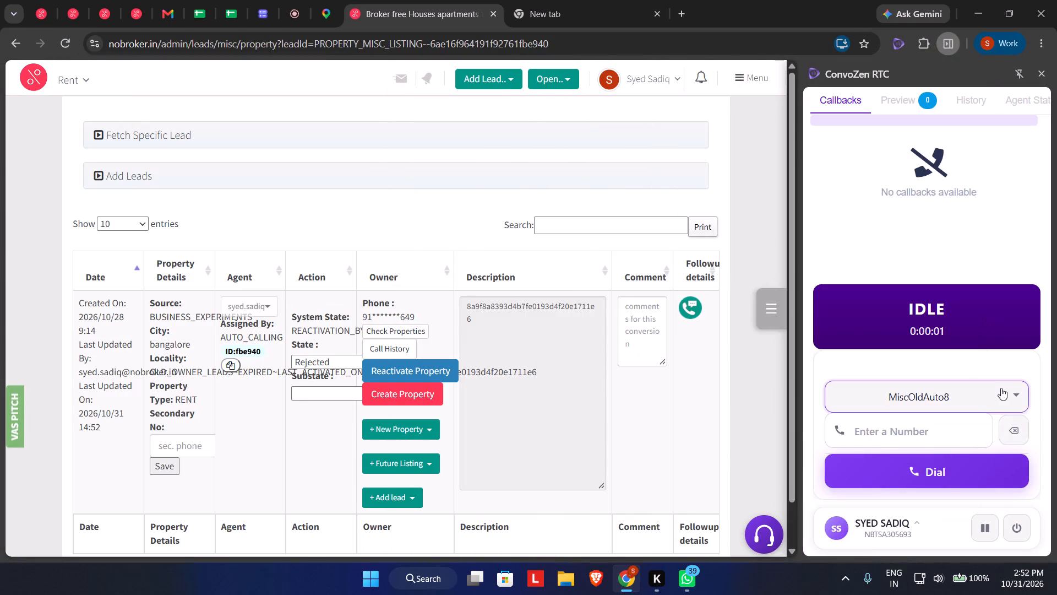
Check the call history, agent stats and callbacks in ConvoZen.
click(1032, 108)
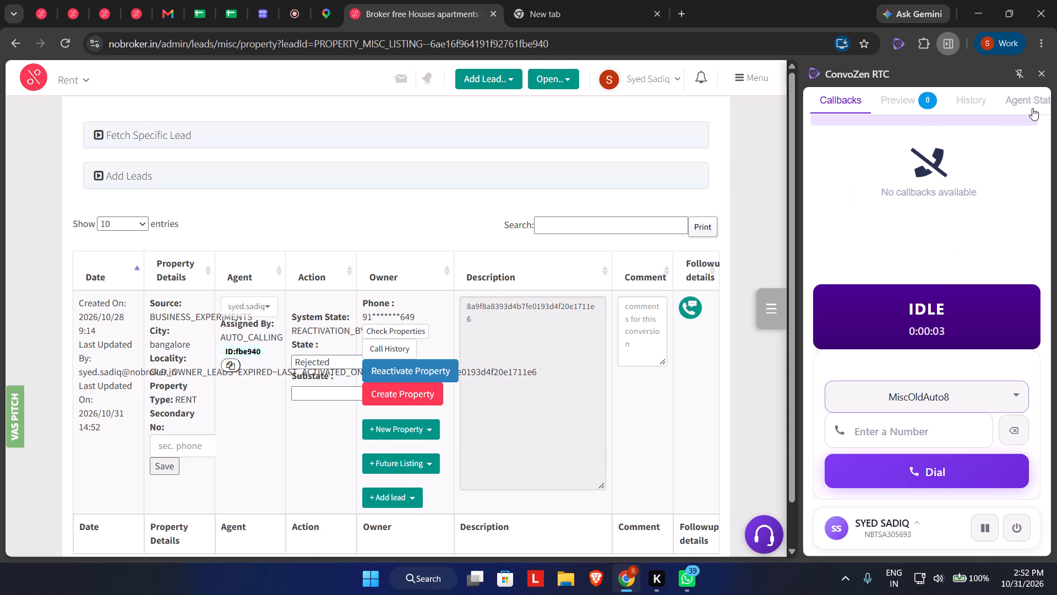
scroll(994, 94, down, 1)
click(982, 112)
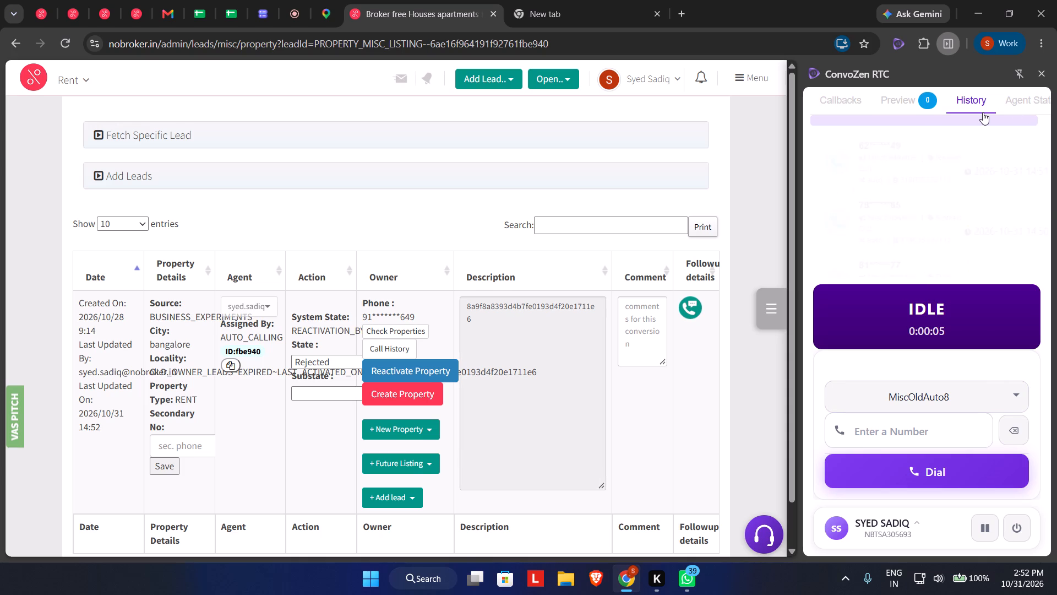
click(1048, 104)
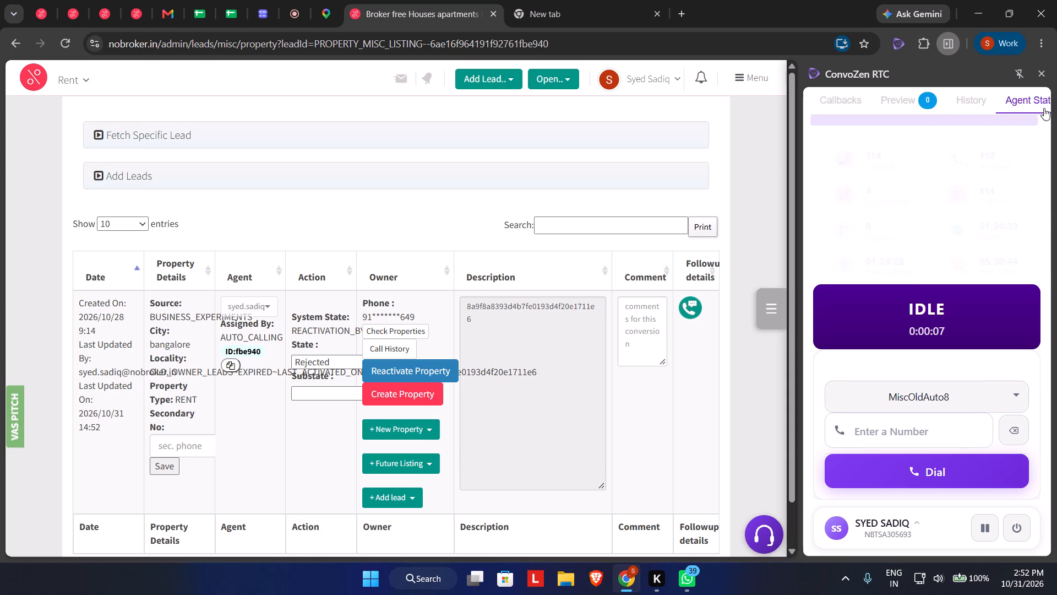
click(856, 111)
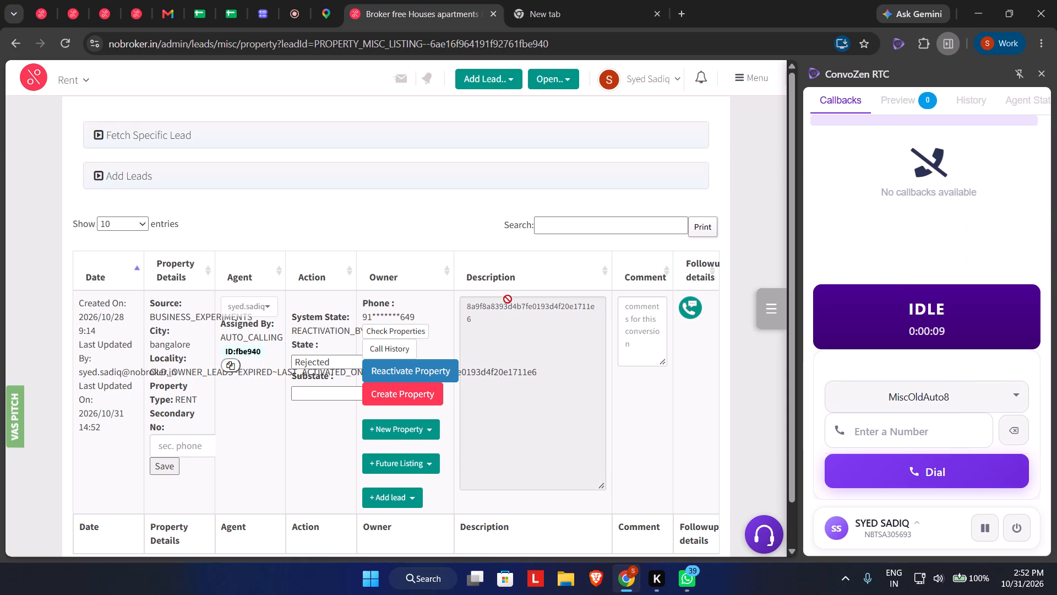
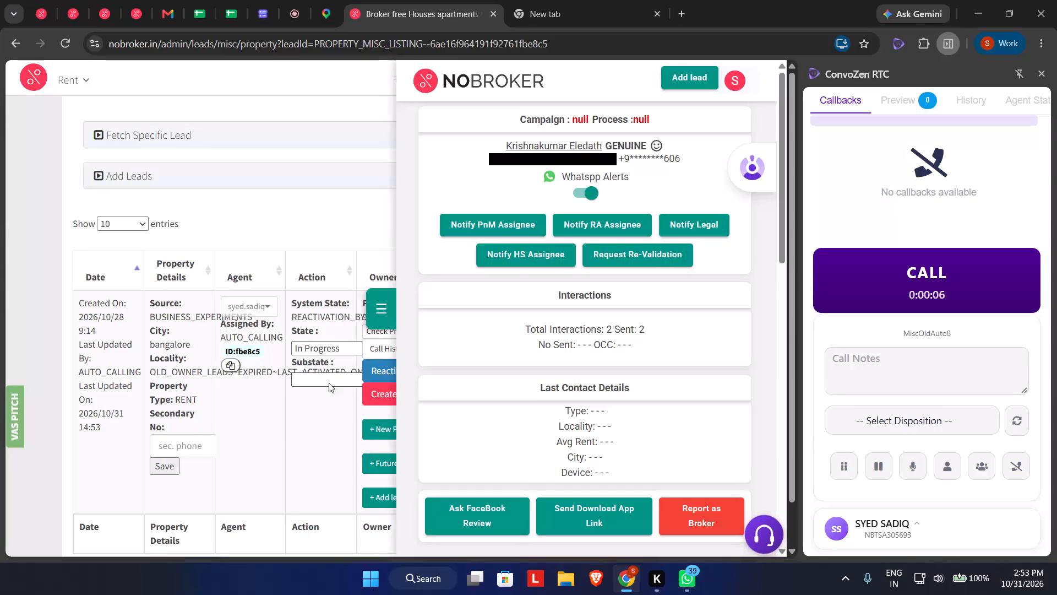
Set the substate of the In Progress Bangalore reactivation lead to NOTPICK.
click(329, 382)
click(378, 458)
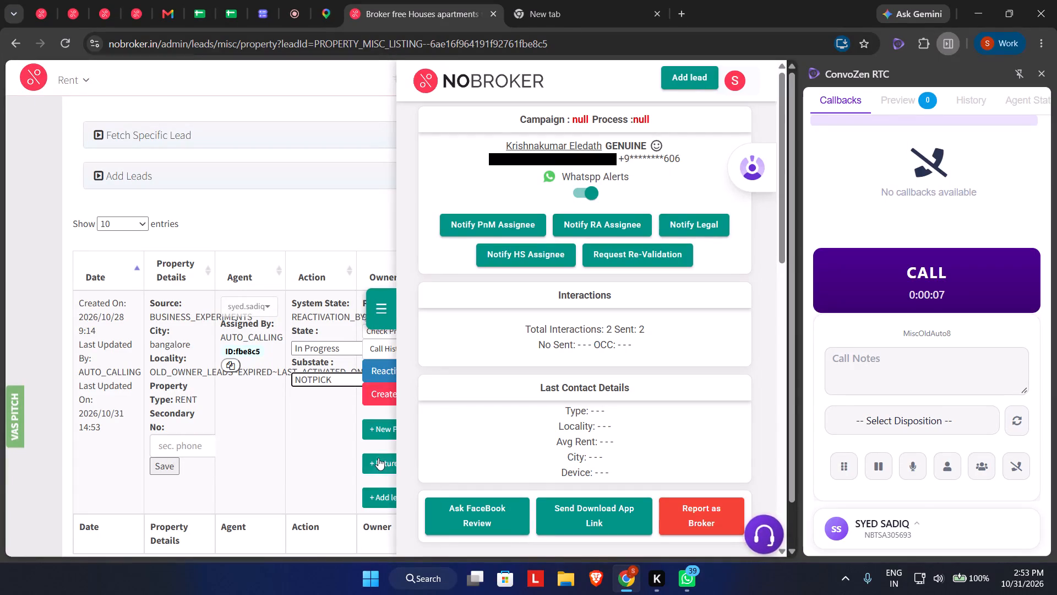
Set the ConvoZen call's disposition to Outbound, Not Picked, Voice Mail, end the call and submit it.
click(898, 406)
click(881, 488)
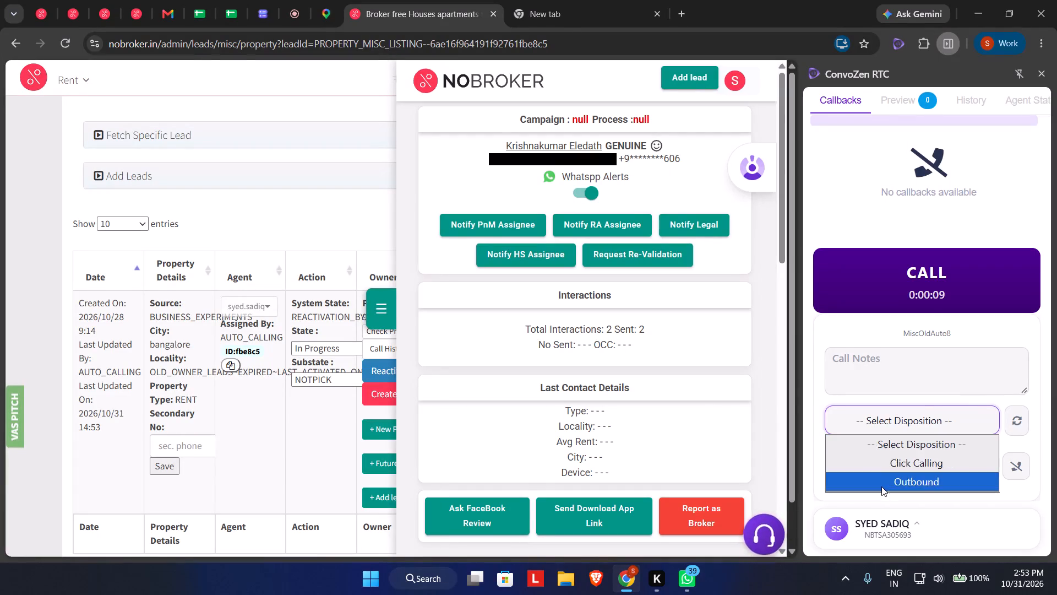
click(882, 423)
click(900, 468)
click(911, 419)
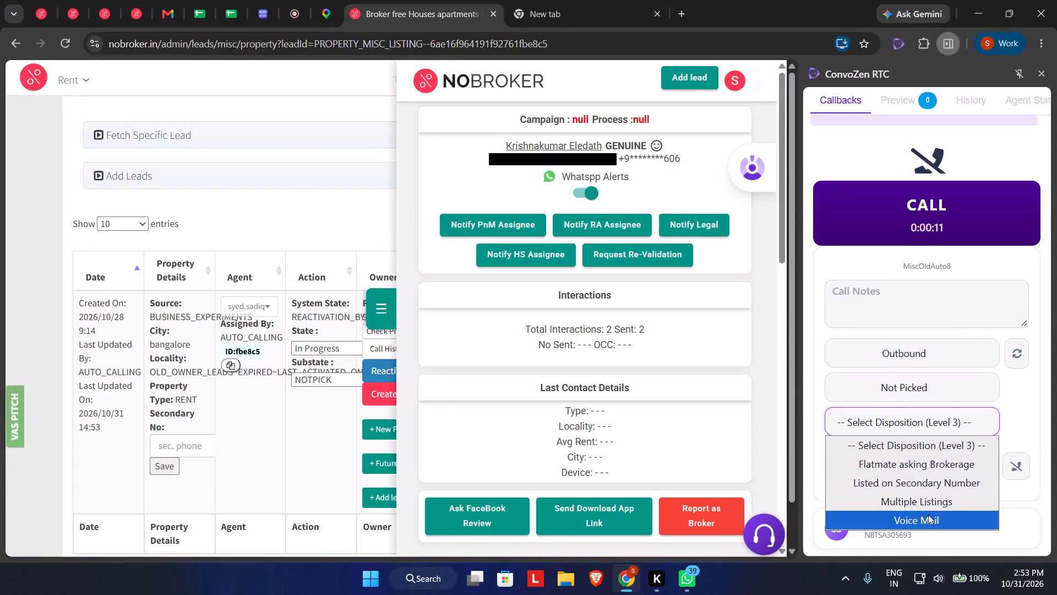
click(928, 513)
click(1005, 478)
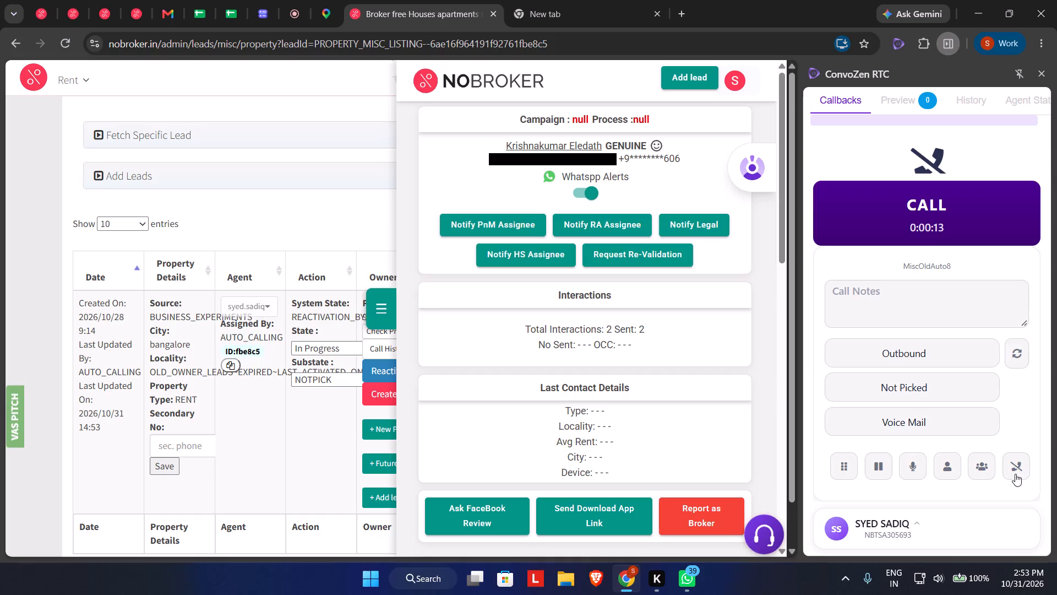
click(1015, 474)
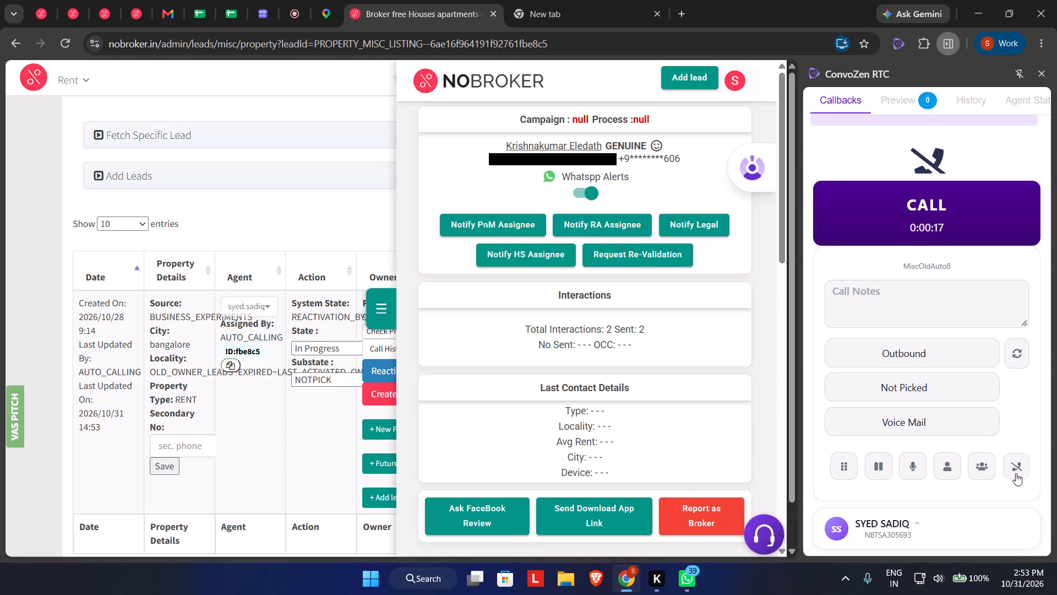
click(938, 481)
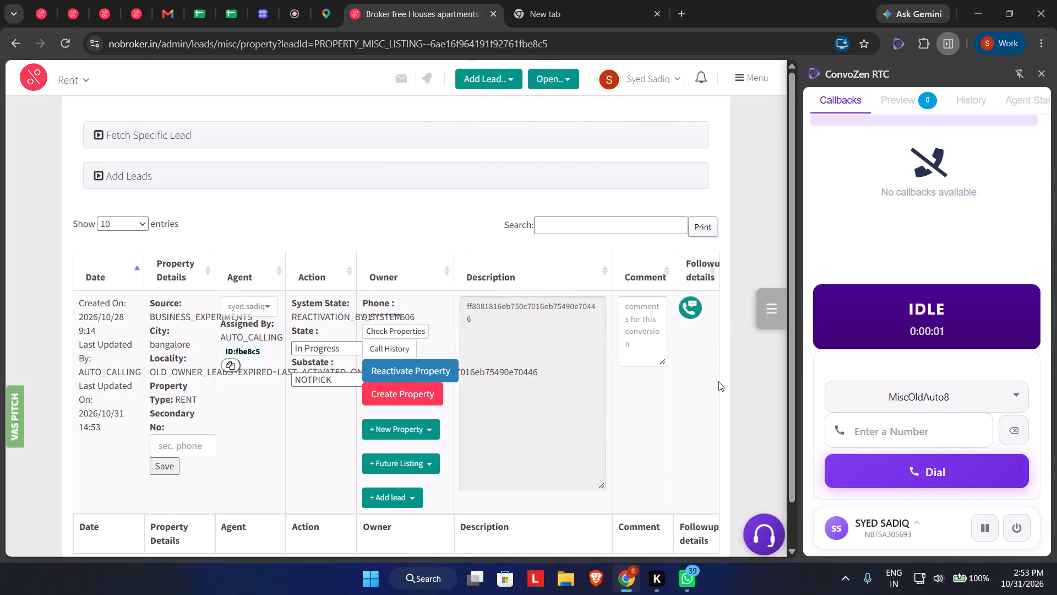
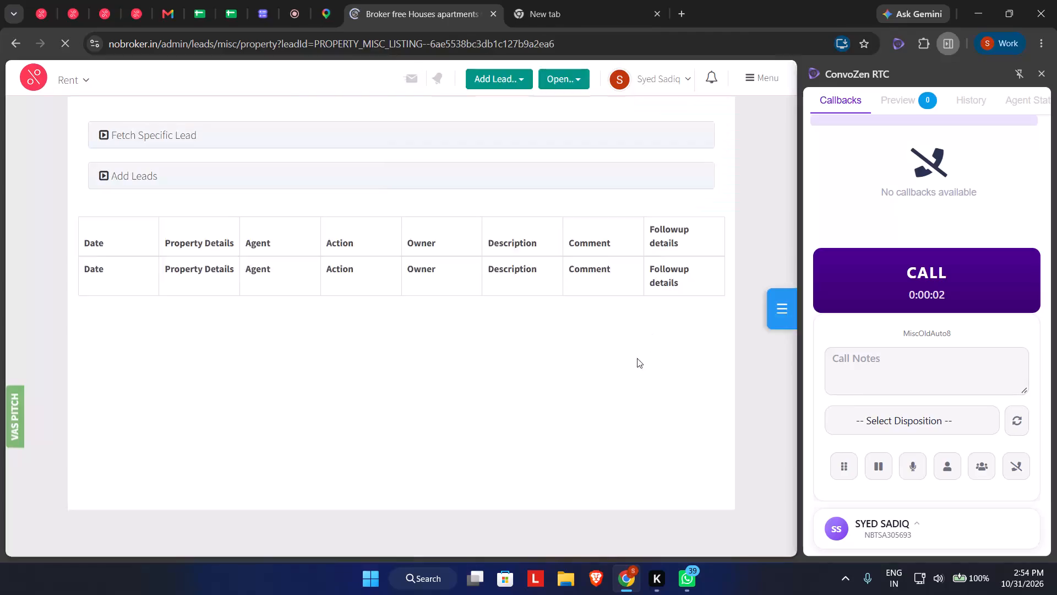
Set the Bangalore reactivation lead for the Yelahanka New Town 2 BHK to state In Progress with substate NOTPICK.
scroll(637, 358, down, 12)
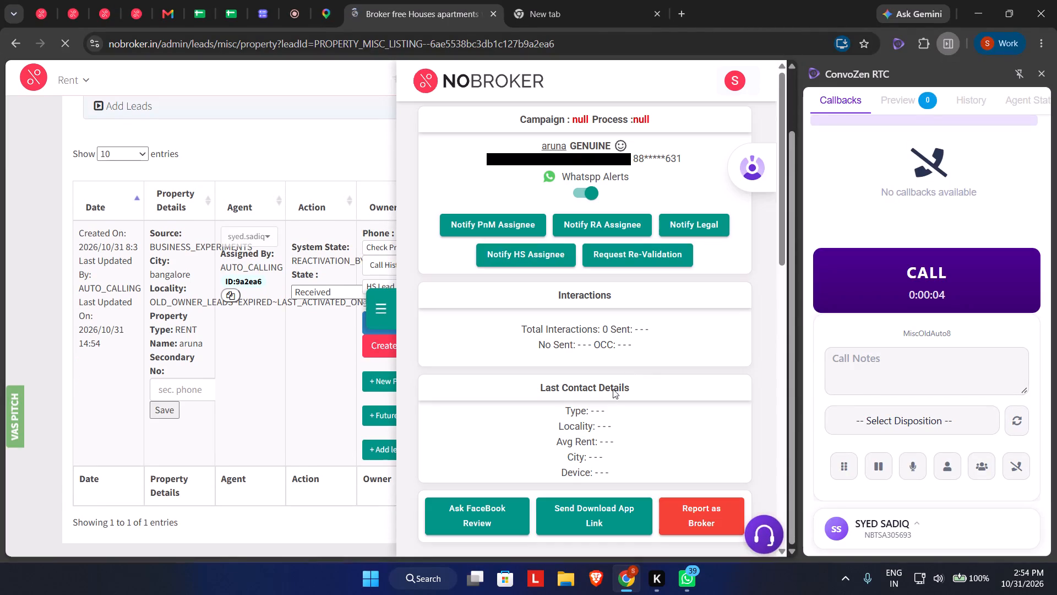
scroll(625, 469, down, 3)
scroll(669, 440, down, 2)
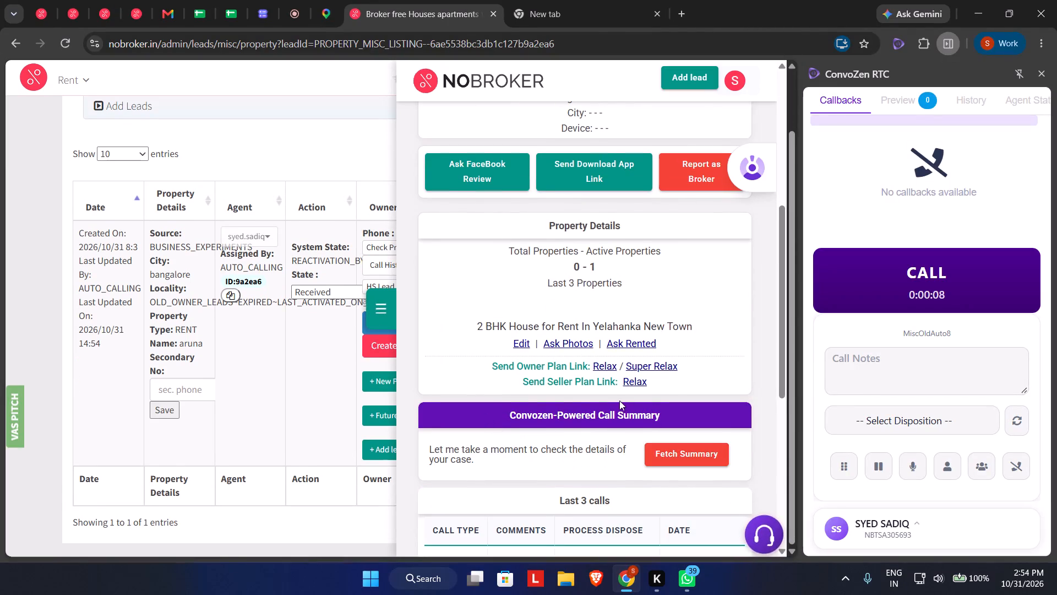
click(306, 292)
click(309, 327)
click(313, 313)
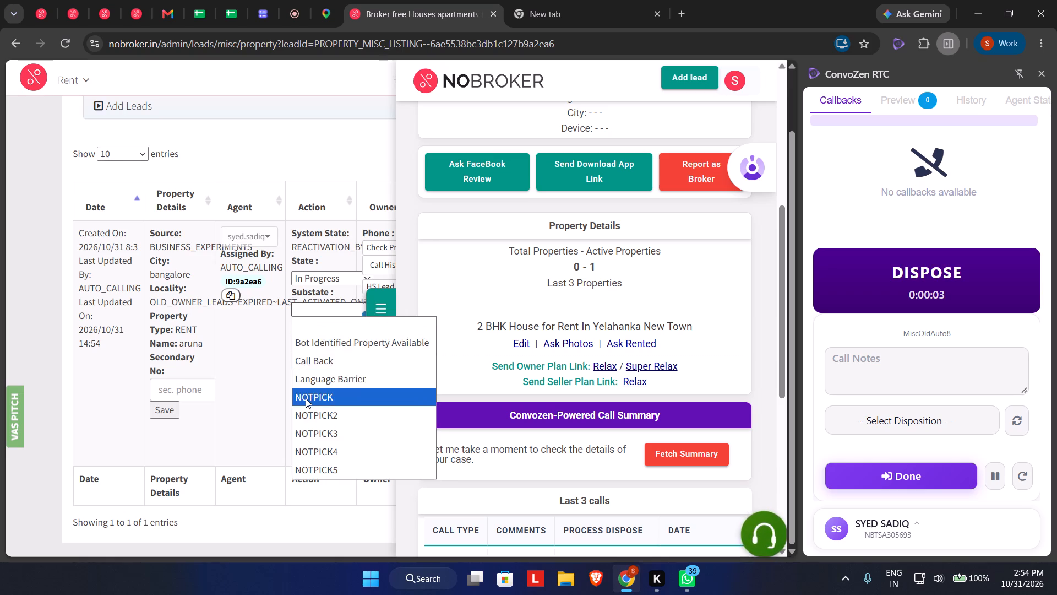
click(306, 398)
Dispose the ConvoZen call under Click Calling with the third-level disposition Busy or Disconnected, and submit it.
click(896, 424)
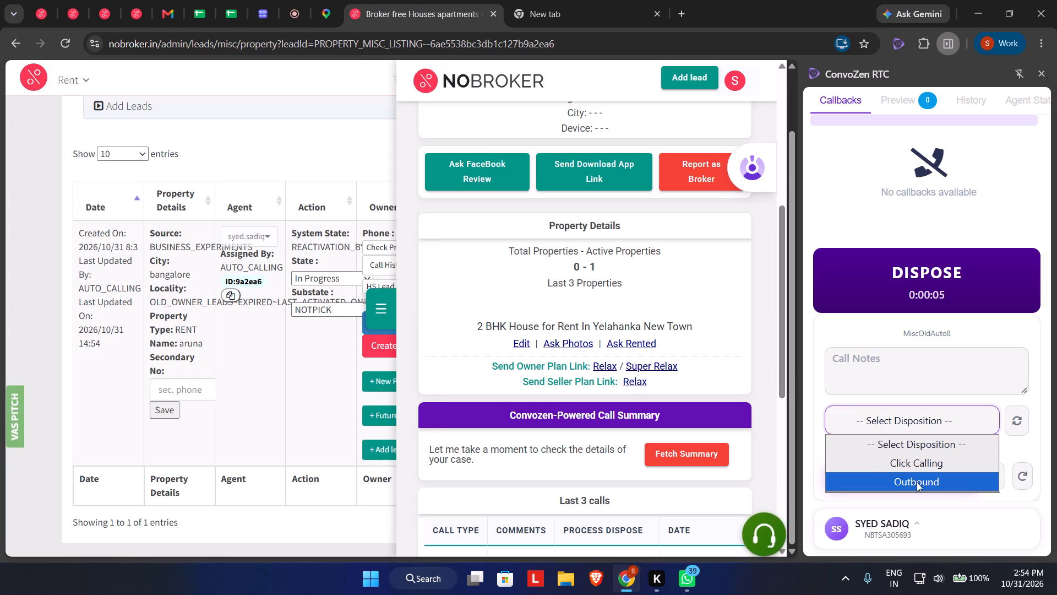
drag(906, 472, 904, 462)
double_click(903, 460)
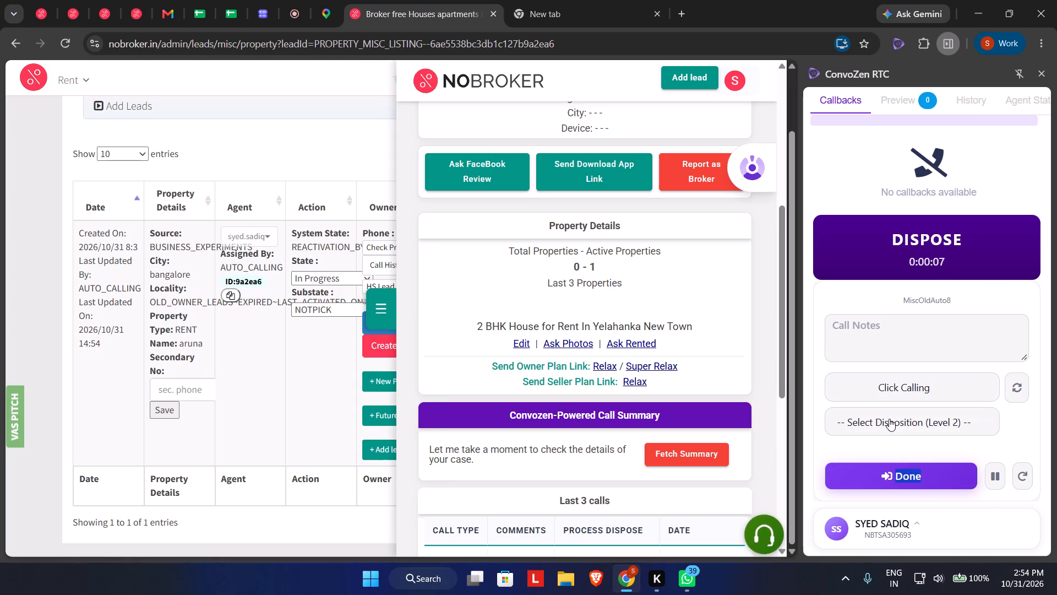
click(889, 419)
click(908, 464)
click(906, 430)
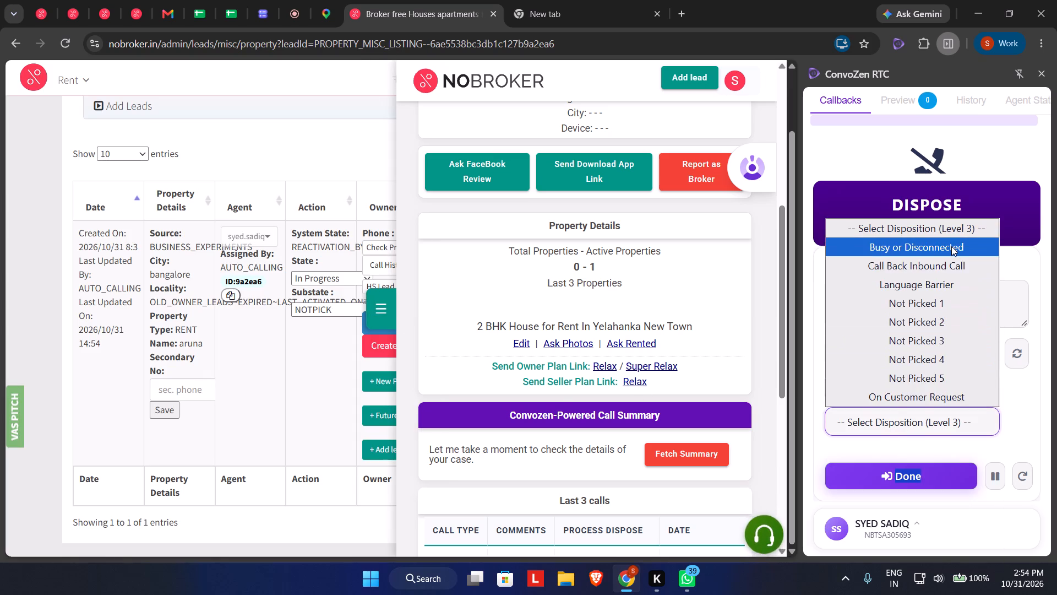
click(951, 246)
click(855, 461)
drag(856, 456, 859, 478)
click(859, 478)
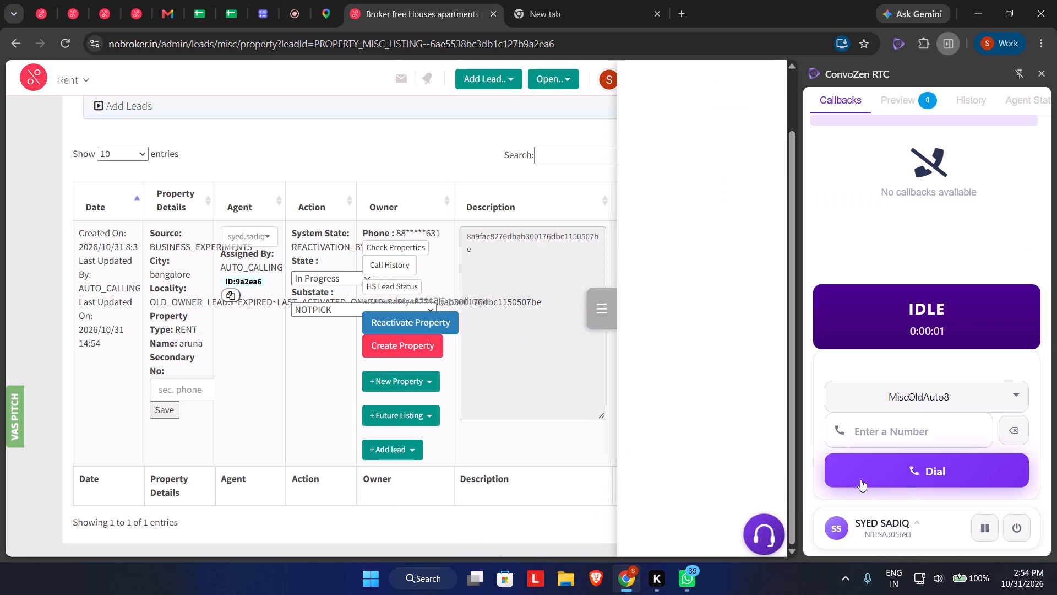
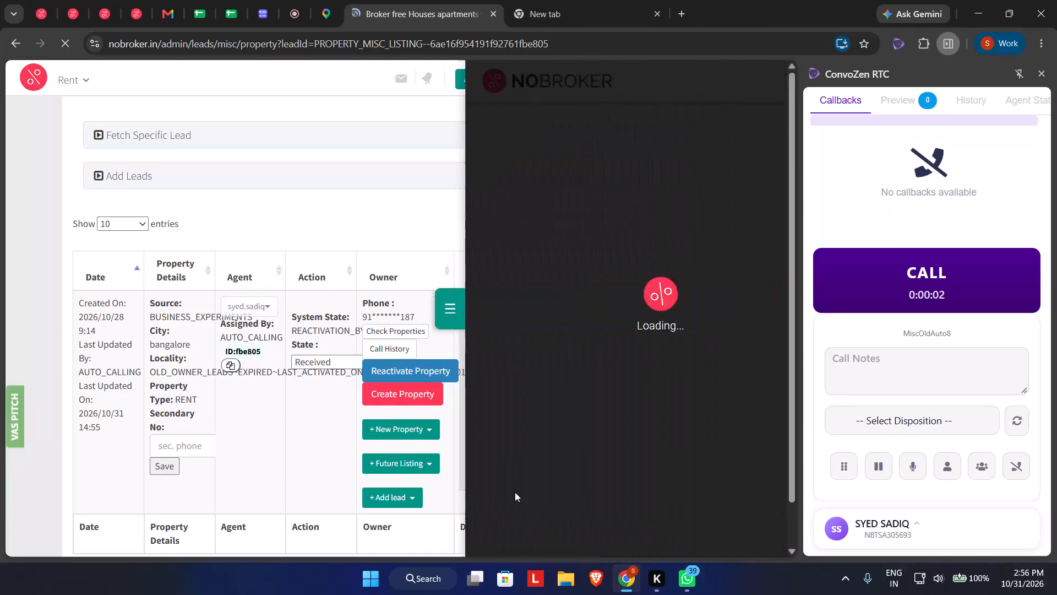
click(331, 365)
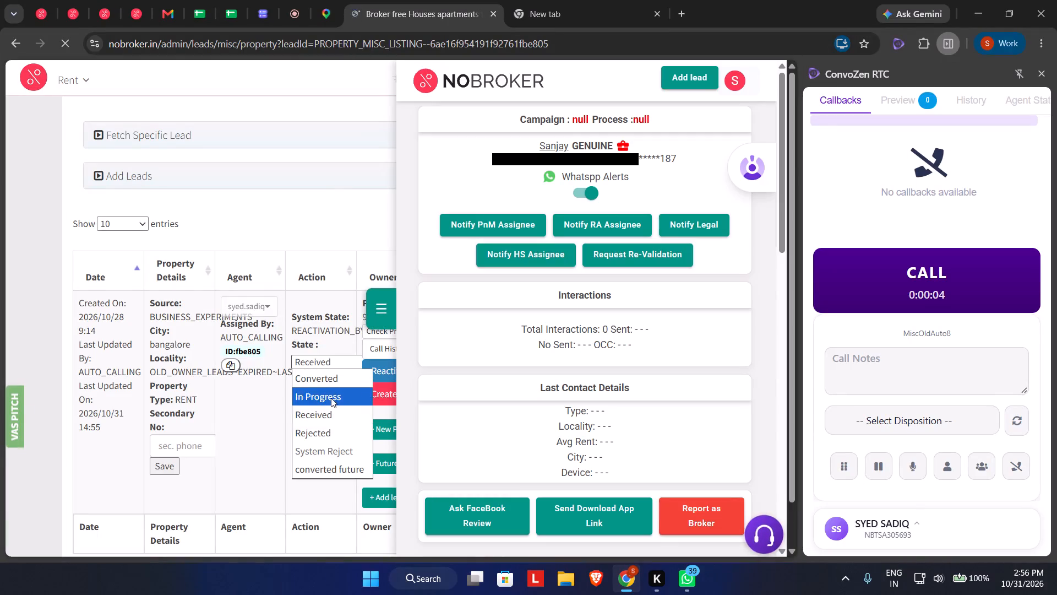
click(331, 398)
click(329, 386)
click(362, 467)
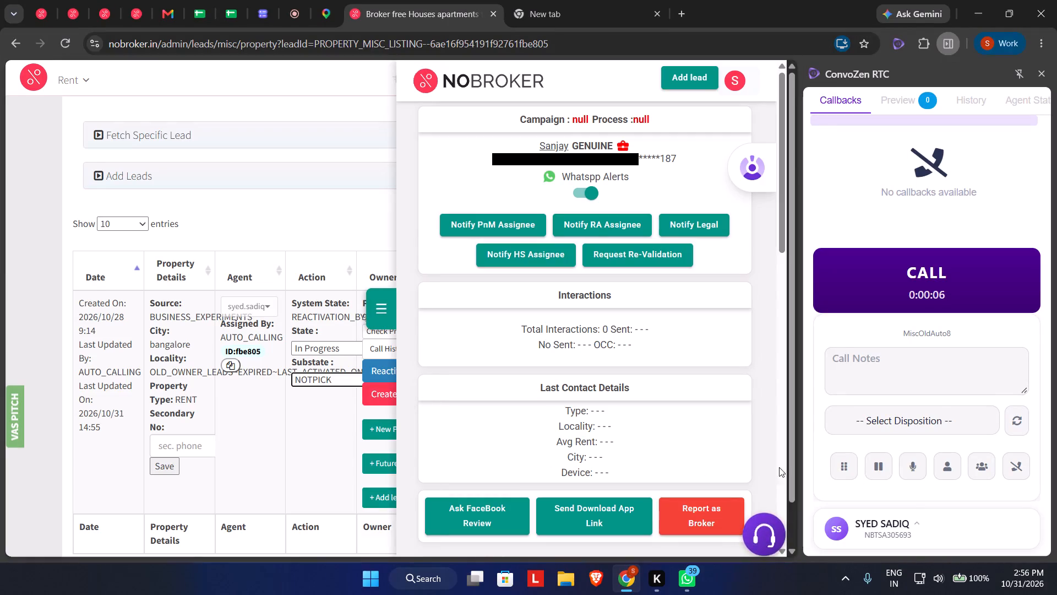
Dispose the ConvoZen call as Outbound, Not Picked, Voice Mail, ending the call and submitting the disposition.
click(862, 414)
click(895, 482)
click(895, 434)
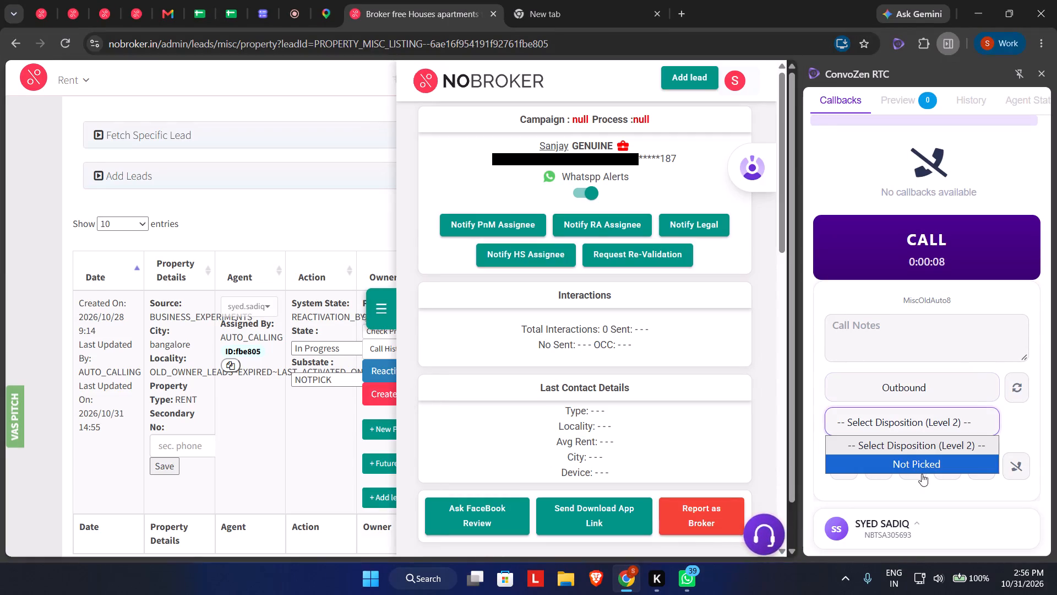
click(923, 464)
click(921, 420)
click(940, 521)
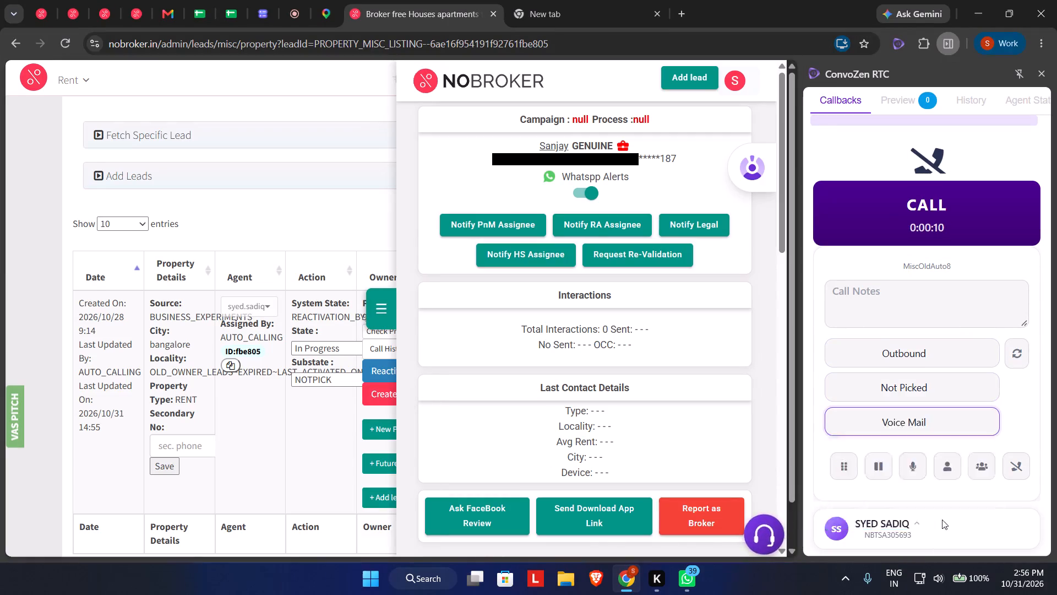
click(1013, 475)
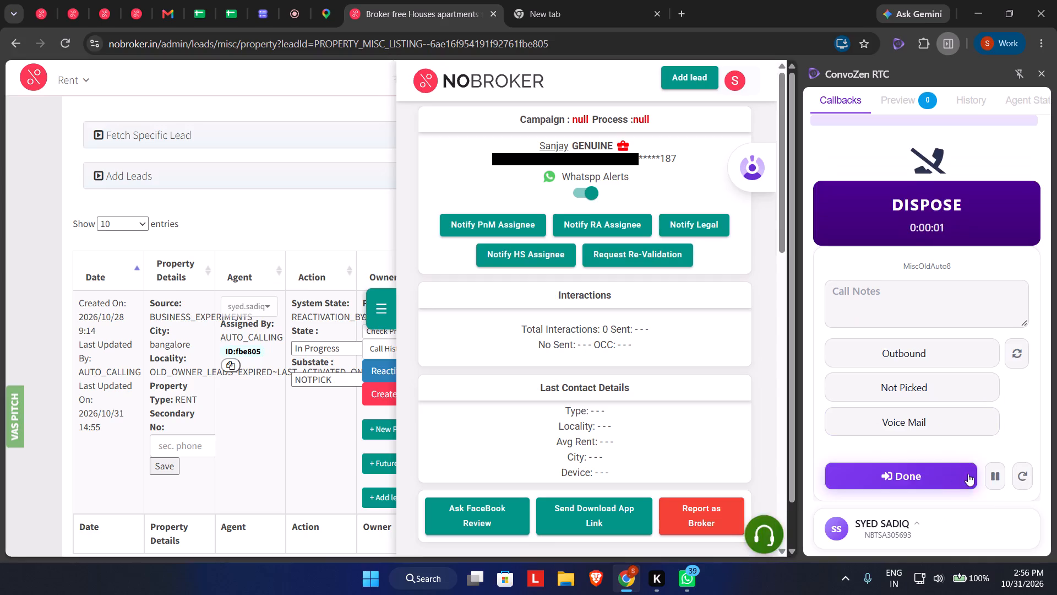
click(938, 474)
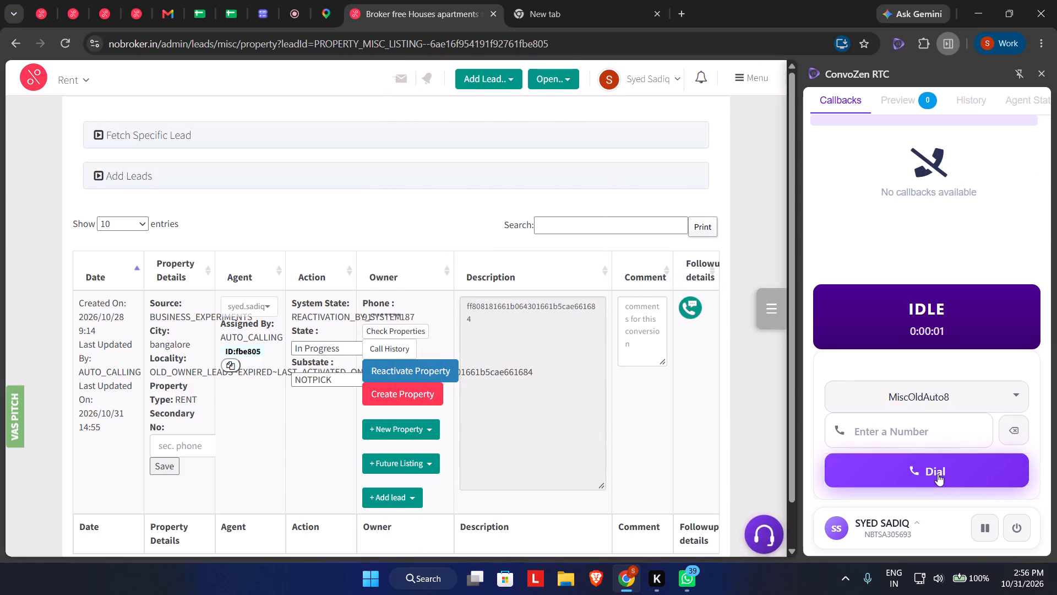
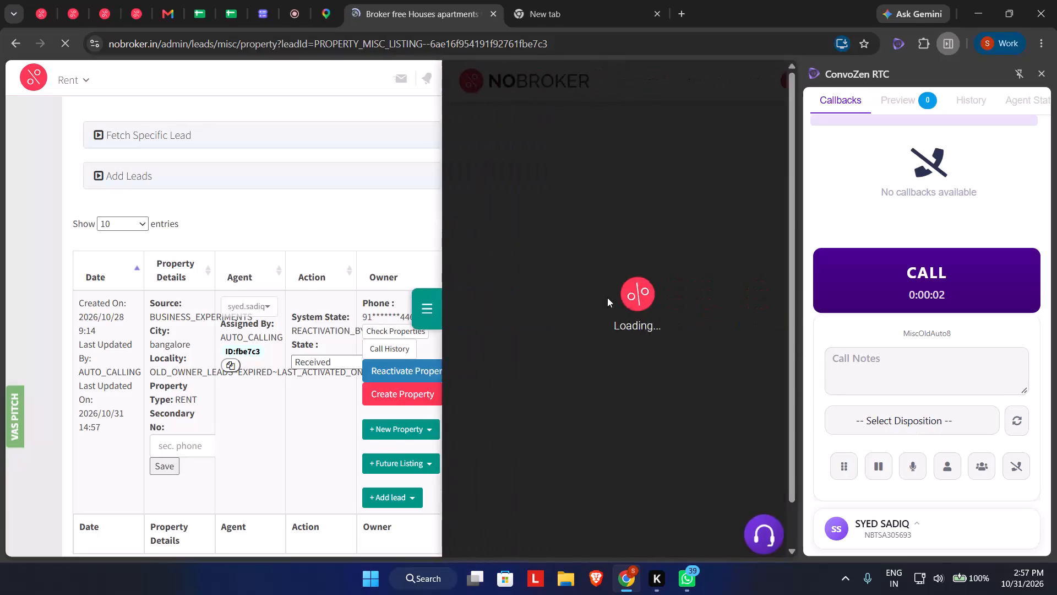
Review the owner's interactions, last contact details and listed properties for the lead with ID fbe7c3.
scroll(621, 324, down, 1)
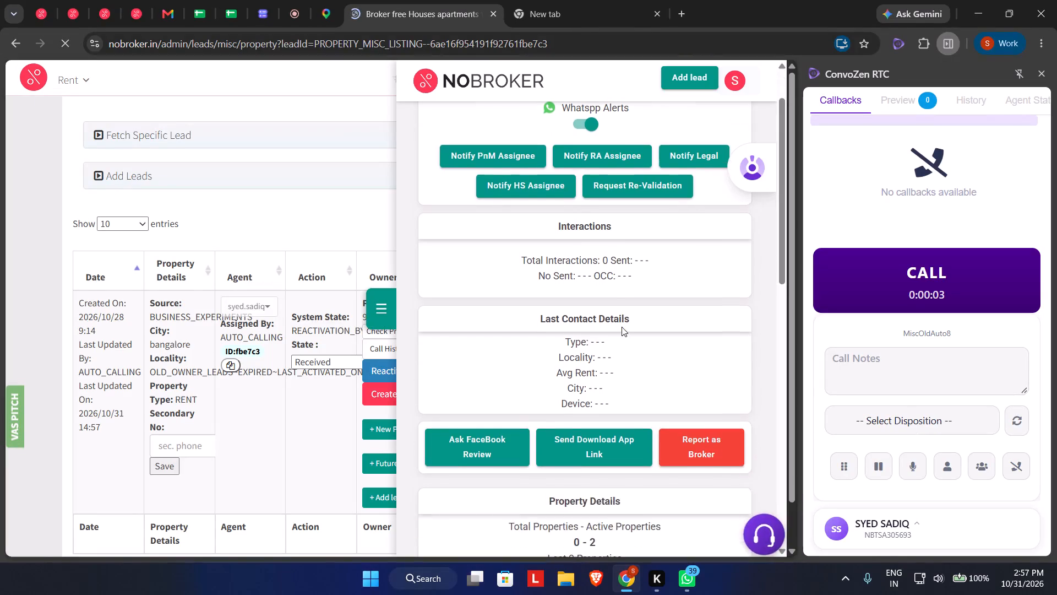
scroll(622, 327, up, 4)
scroll(622, 328, down, 5)
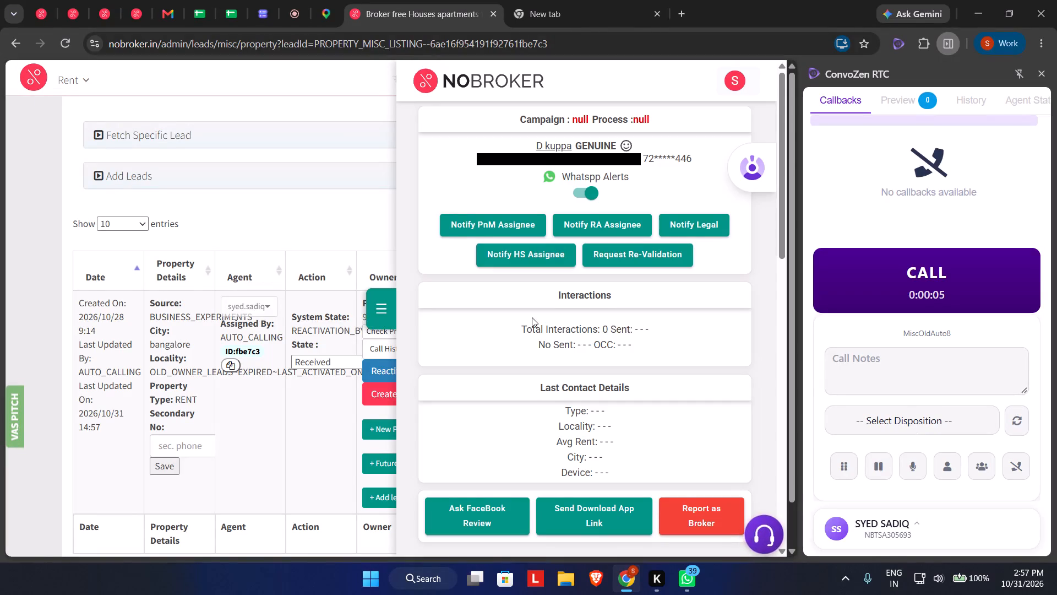
scroll(594, 376, down, 5)
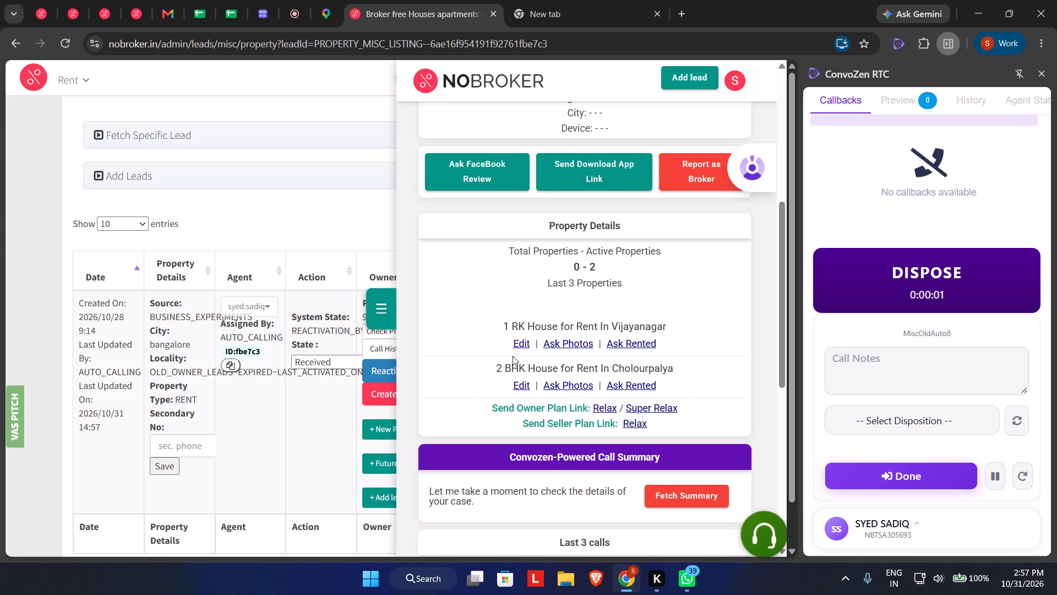
click(319, 372)
click(317, 360)
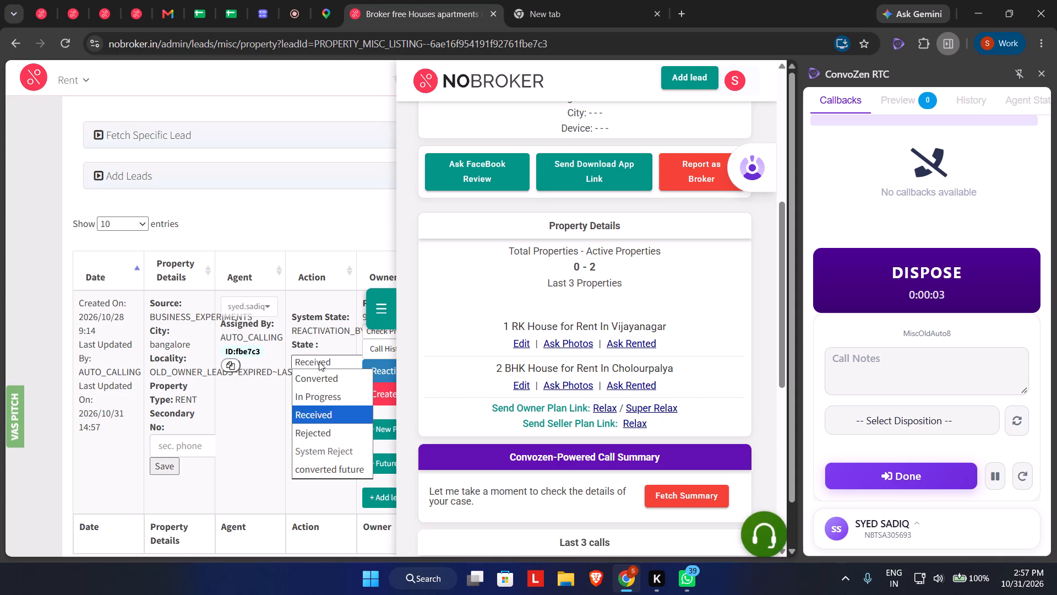
click(348, 394)
click(340, 376)
click(339, 468)
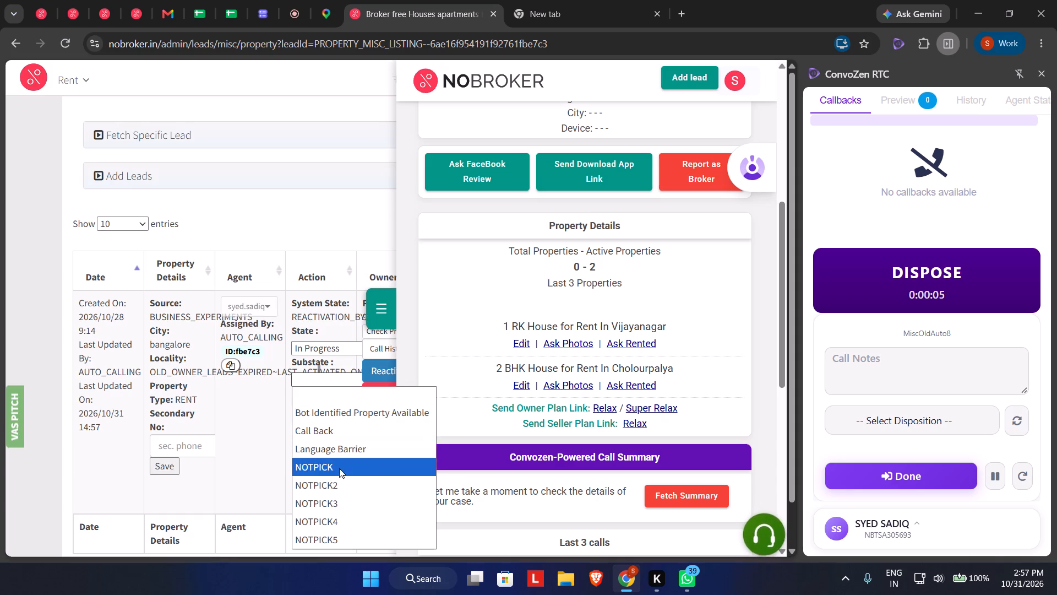
Dispose the ConvoZen call as Click Calling, Call Back, Busy or Disconnected, and submit the disposition.
drag(918, 420, 915, 430)
click(910, 464)
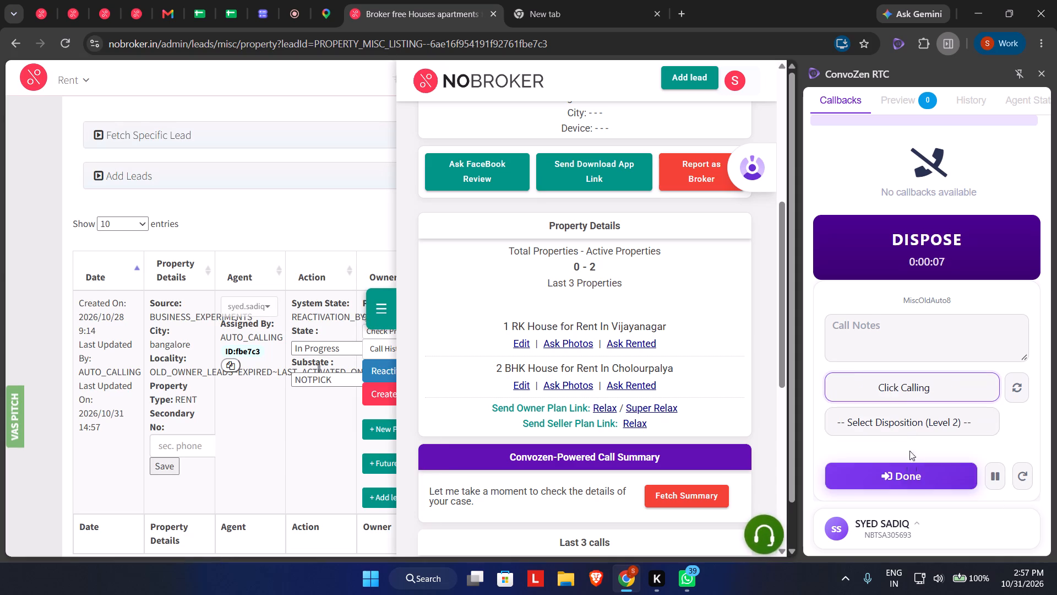
click(908, 423)
click(907, 455)
click(907, 419)
click(920, 255)
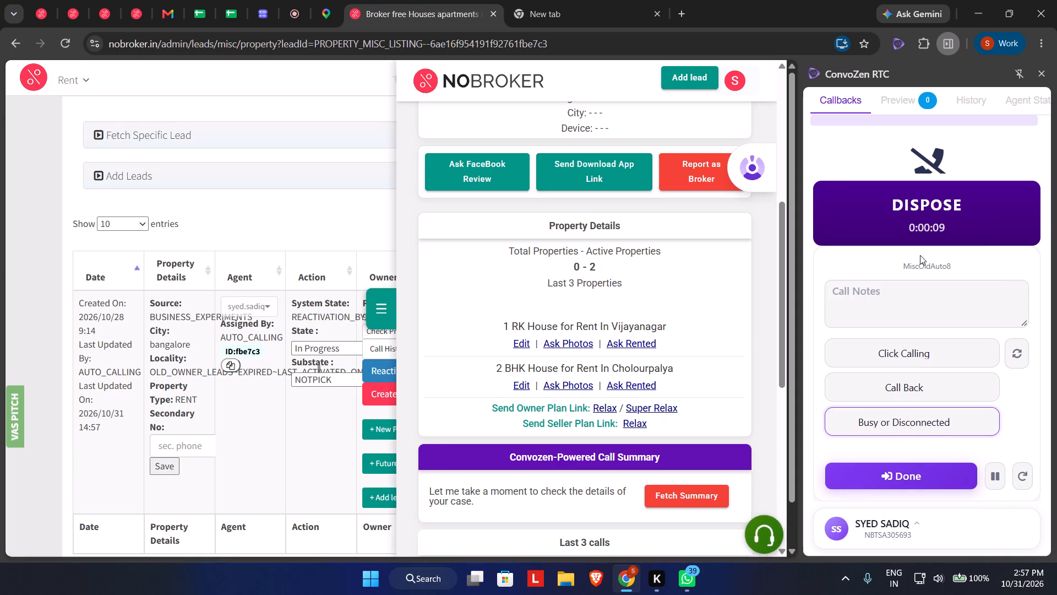
click(874, 493)
click(874, 482)
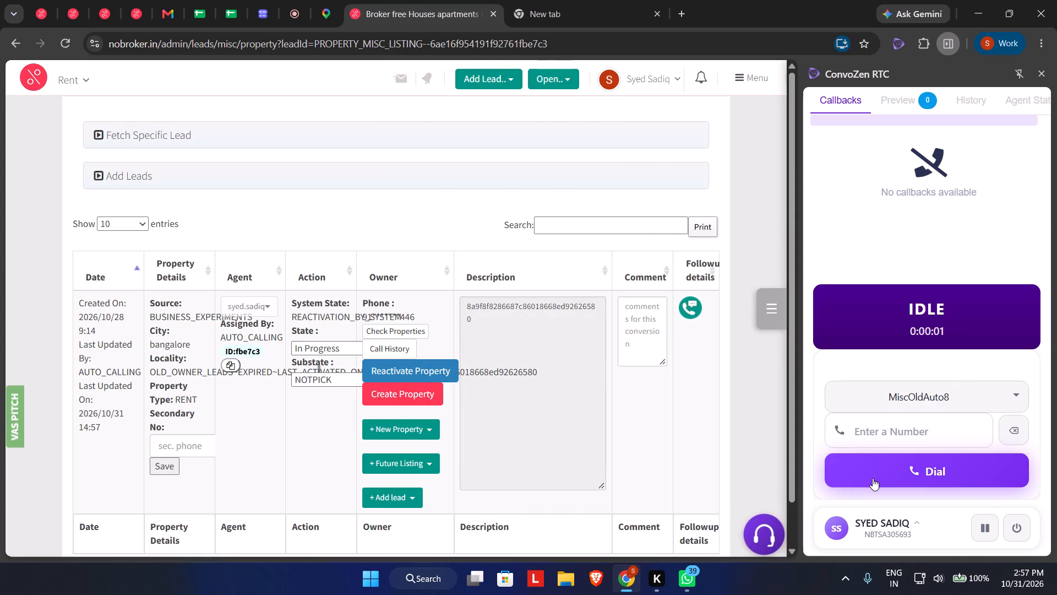
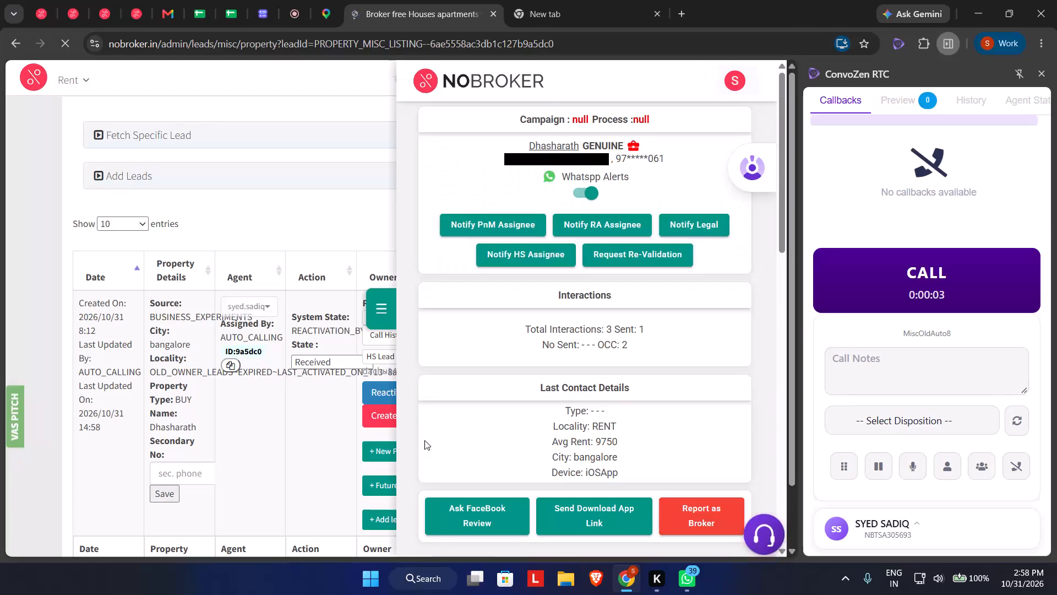
click(323, 363)
click(328, 389)
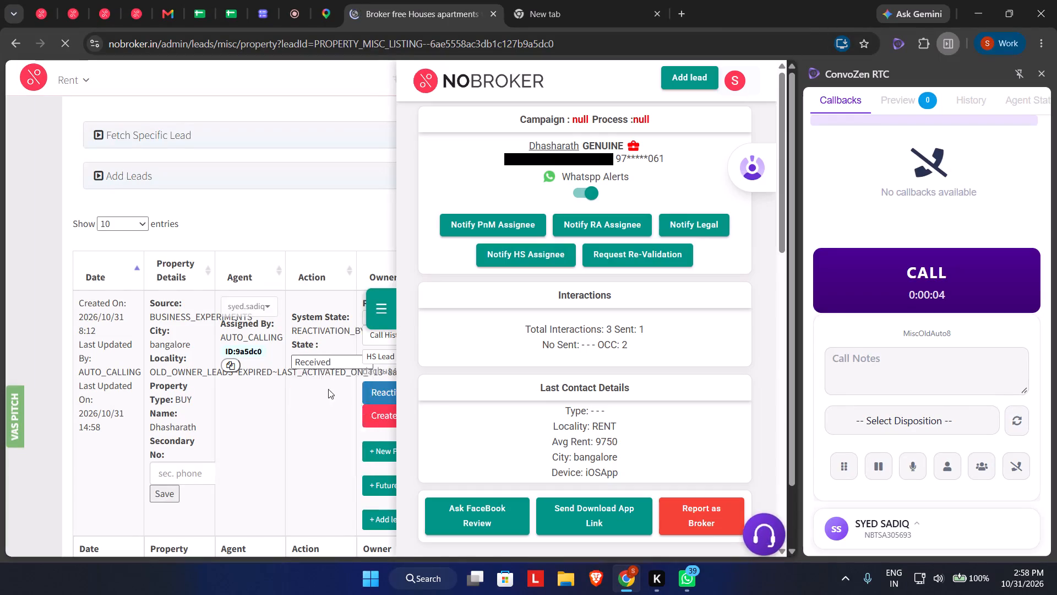
click(324, 377)
click(346, 464)
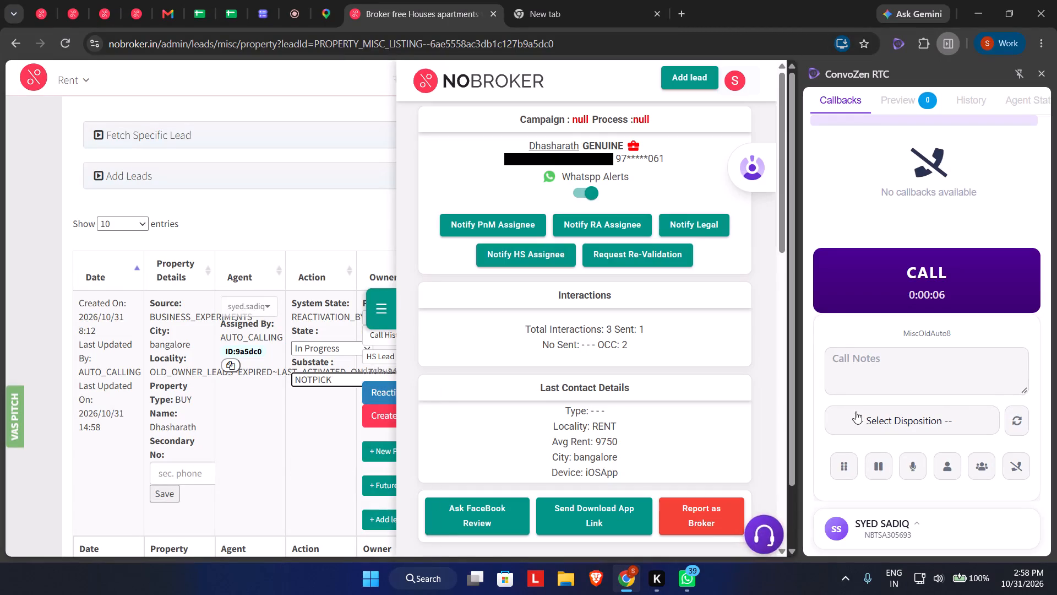
Dispose the ConvoZen call as Outbound, Not Picked, Voice Mail, end the call and submit the disposition.
click(856, 412)
click(881, 477)
click(891, 424)
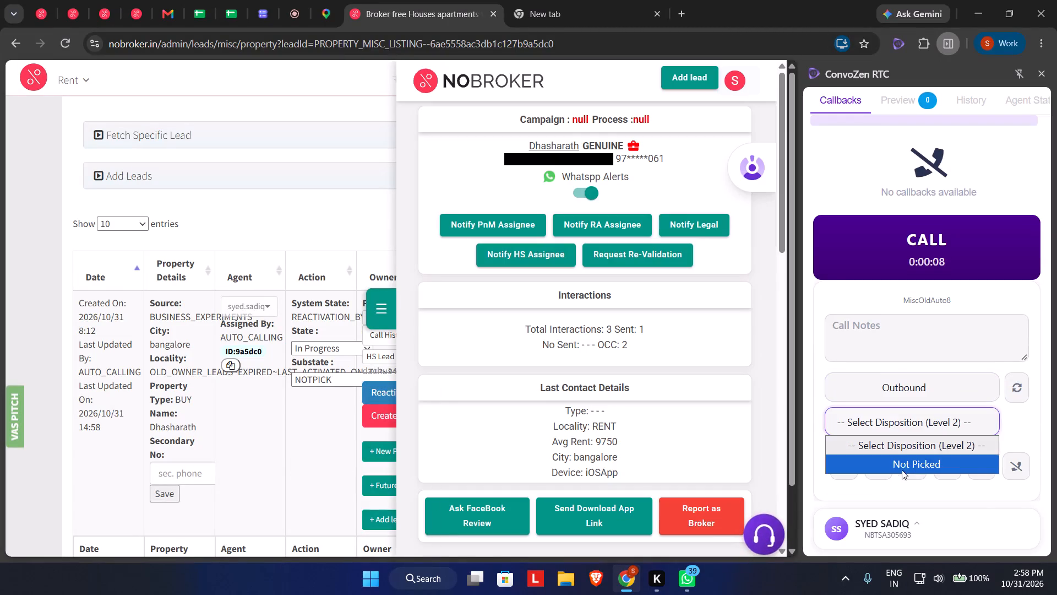
click(903, 467)
click(908, 417)
click(901, 516)
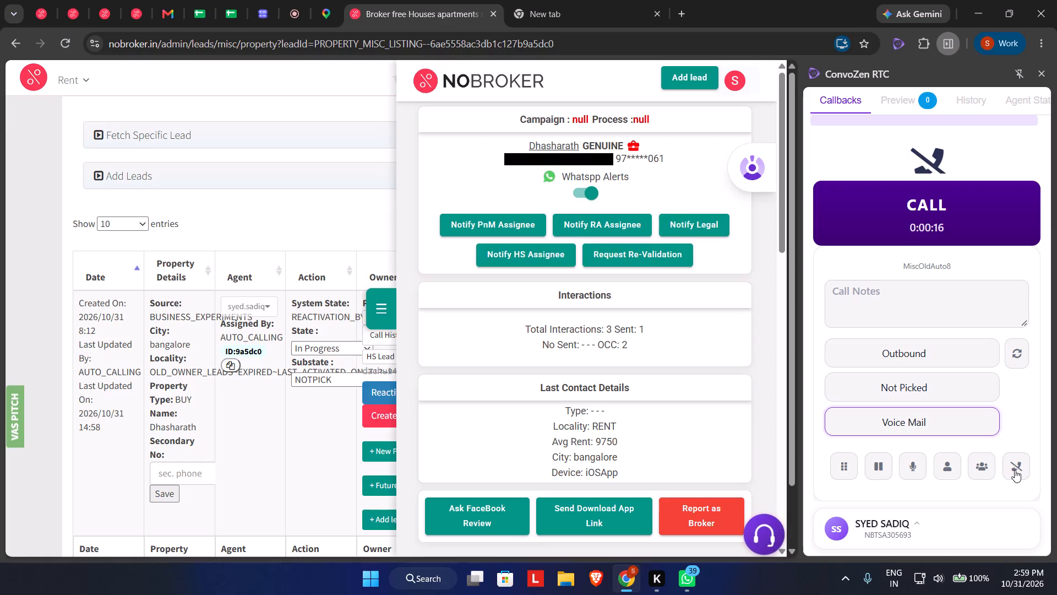
click(1015, 470)
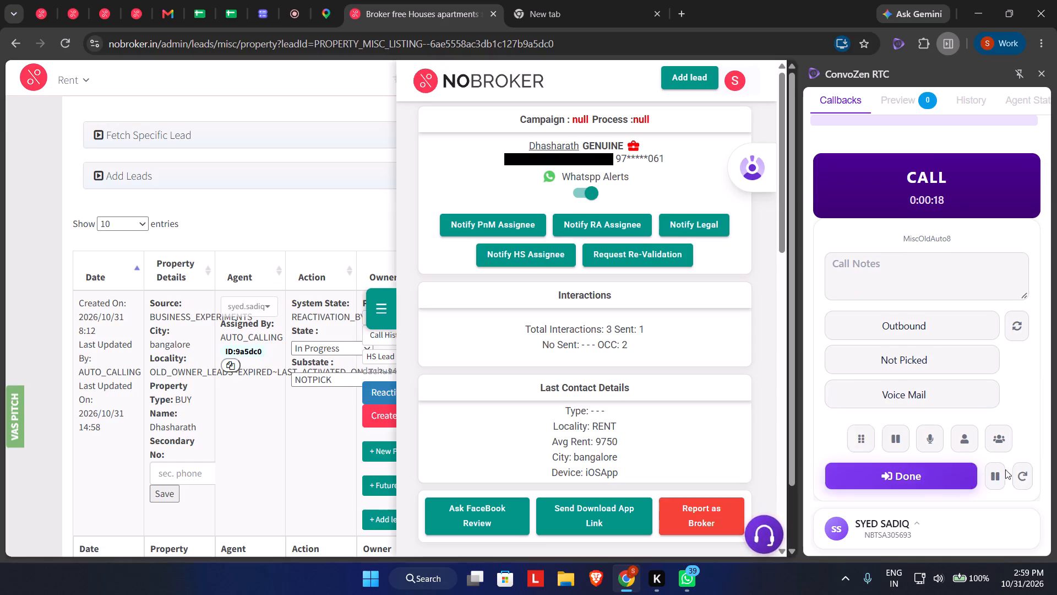
click(923, 485)
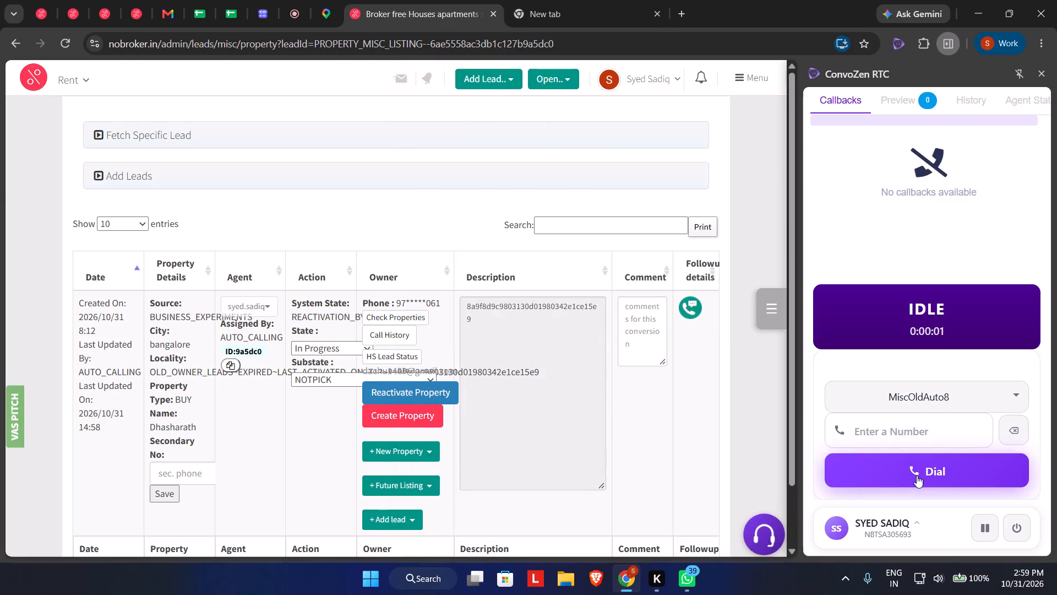
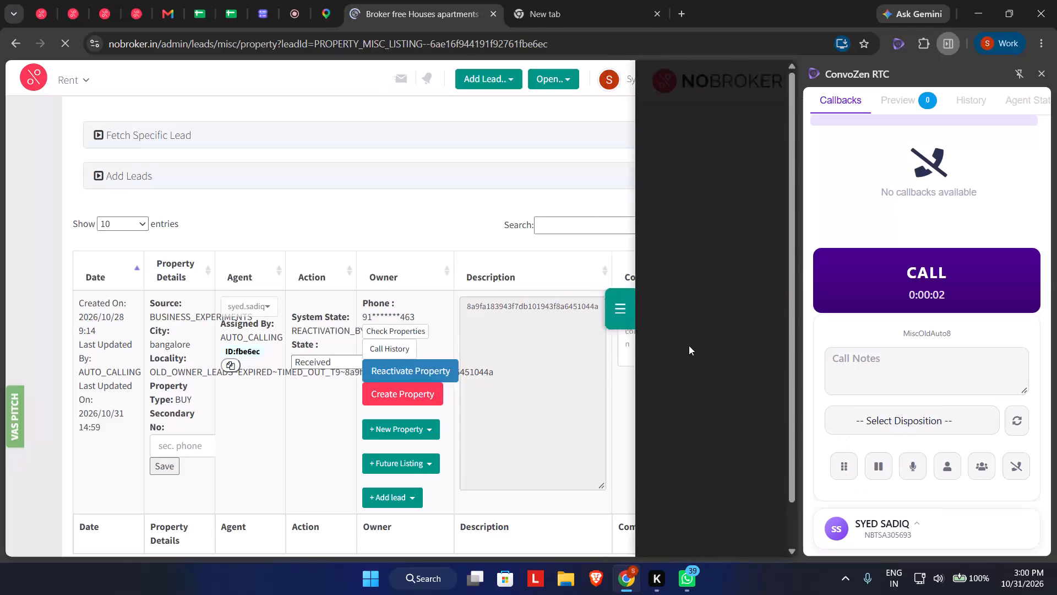
scroll(688, 344, down, 4)
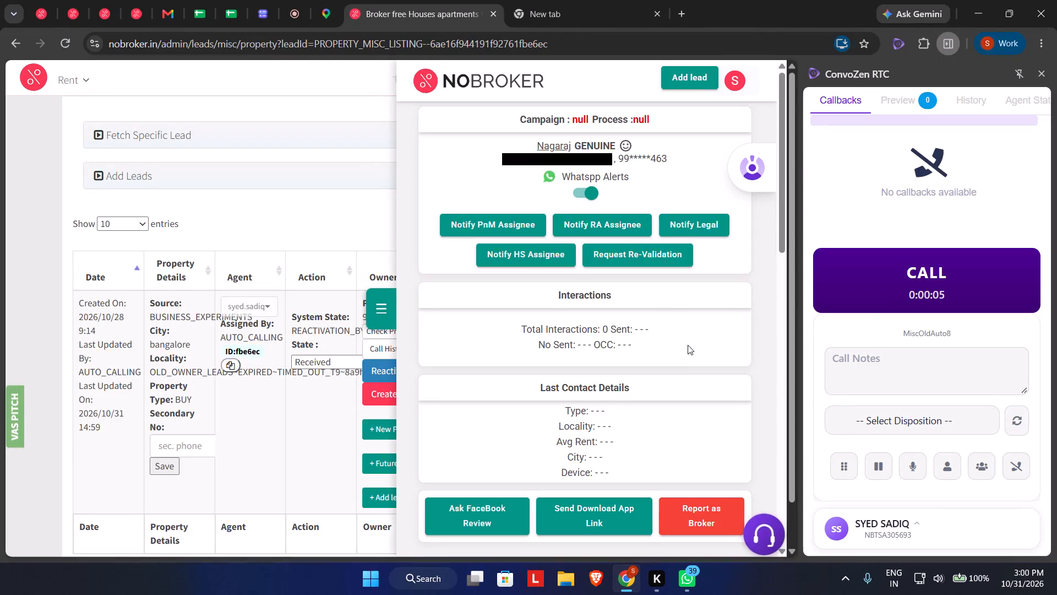
scroll(634, 407, up, 2)
scroll(641, 421, down, 4)
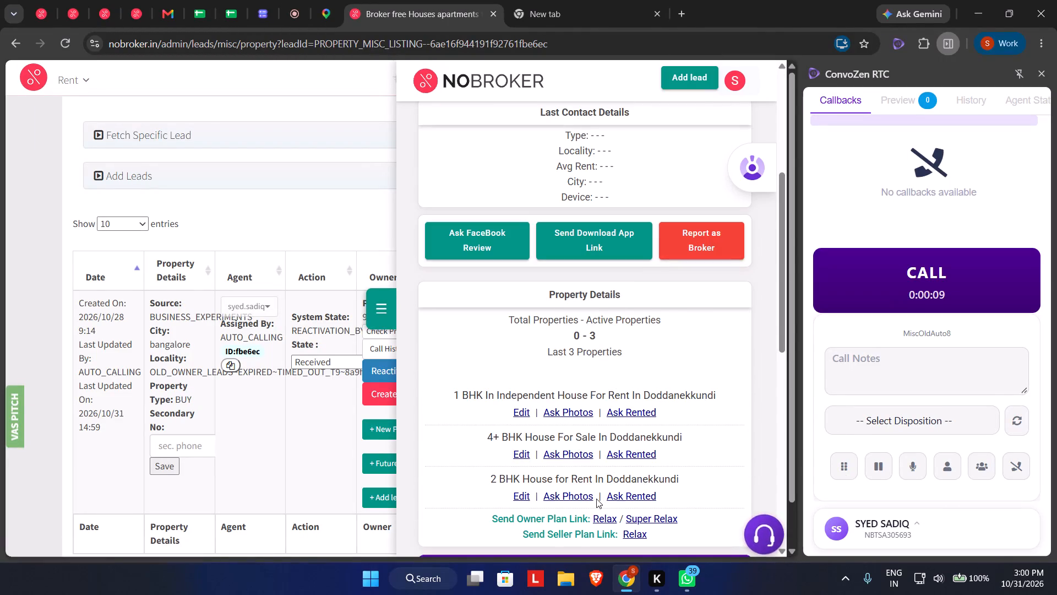
triple_click(318, 361)
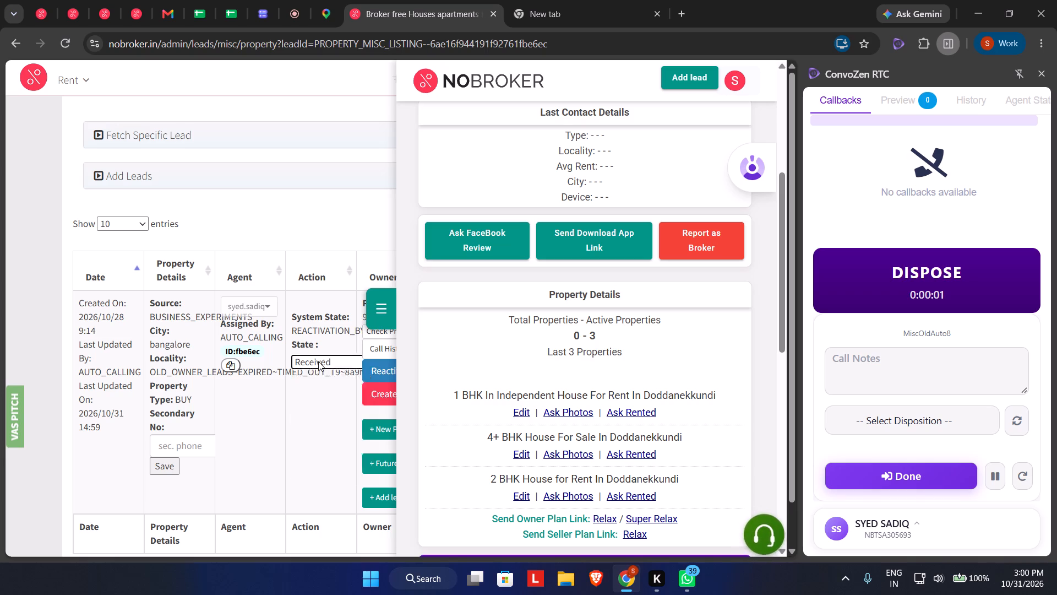
click(326, 392)
click(327, 370)
click(331, 389)
click(331, 382)
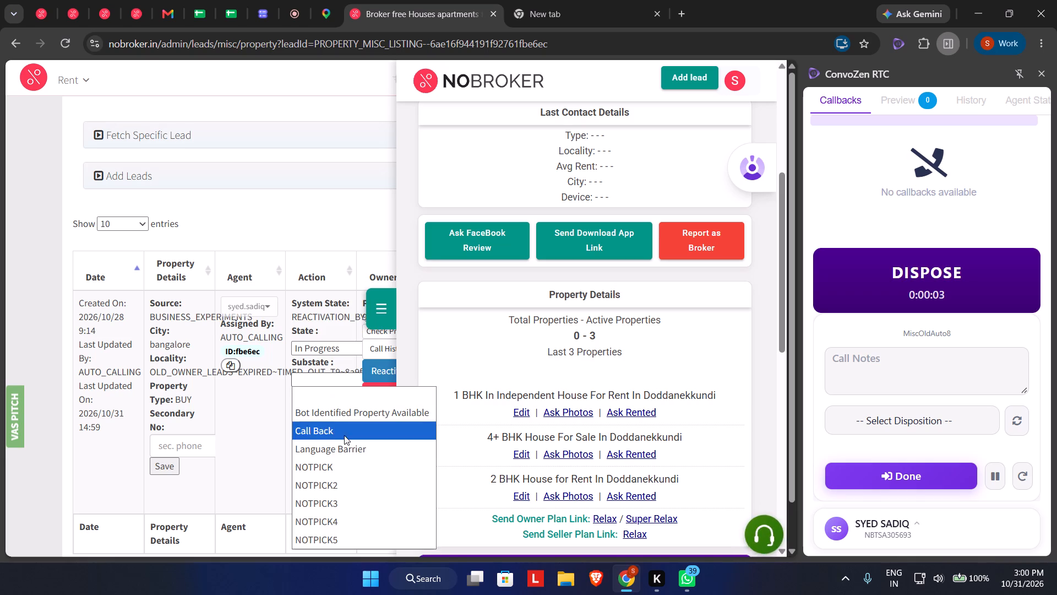
click(345, 459)
Dispose the ended ConvoZen call as Click Calling, Other, Voice Issue and submit the disposition.
click(861, 419)
click(869, 457)
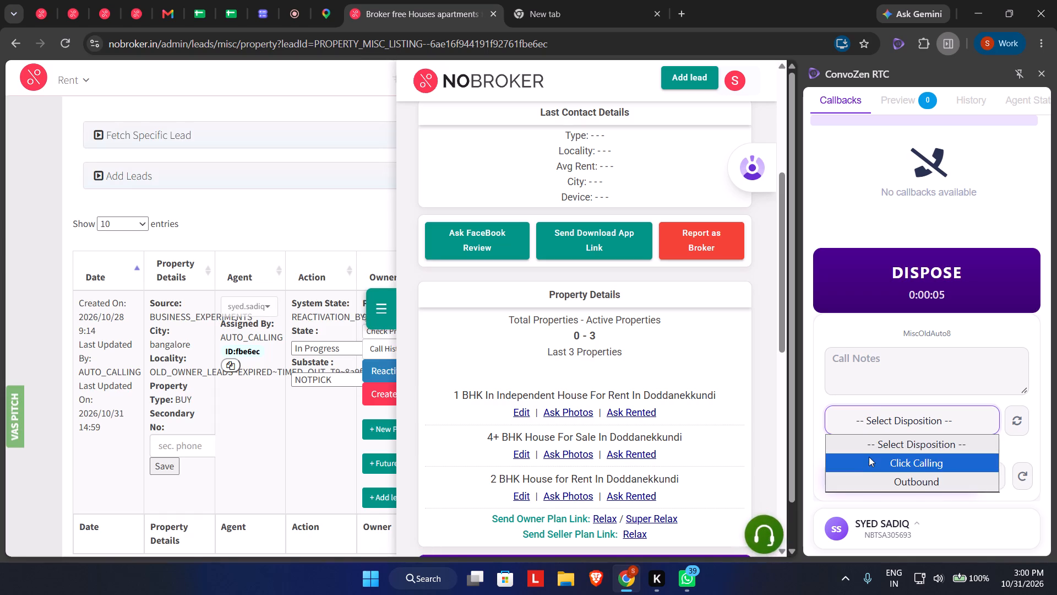
click(880, 430)
click(898, 497)
click(908, 419)
click(942, 501)
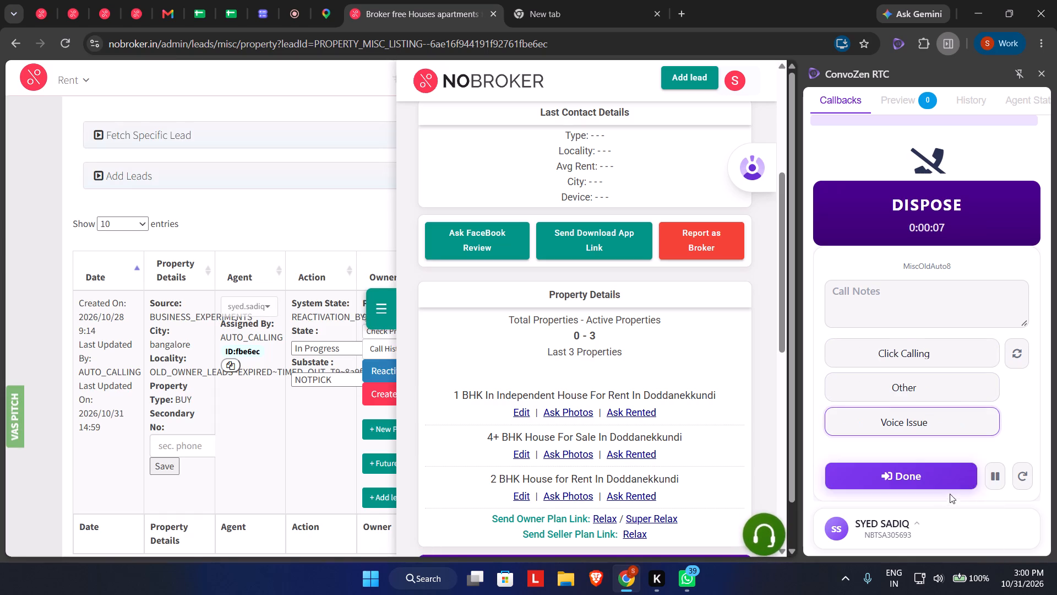
click(936, 480)
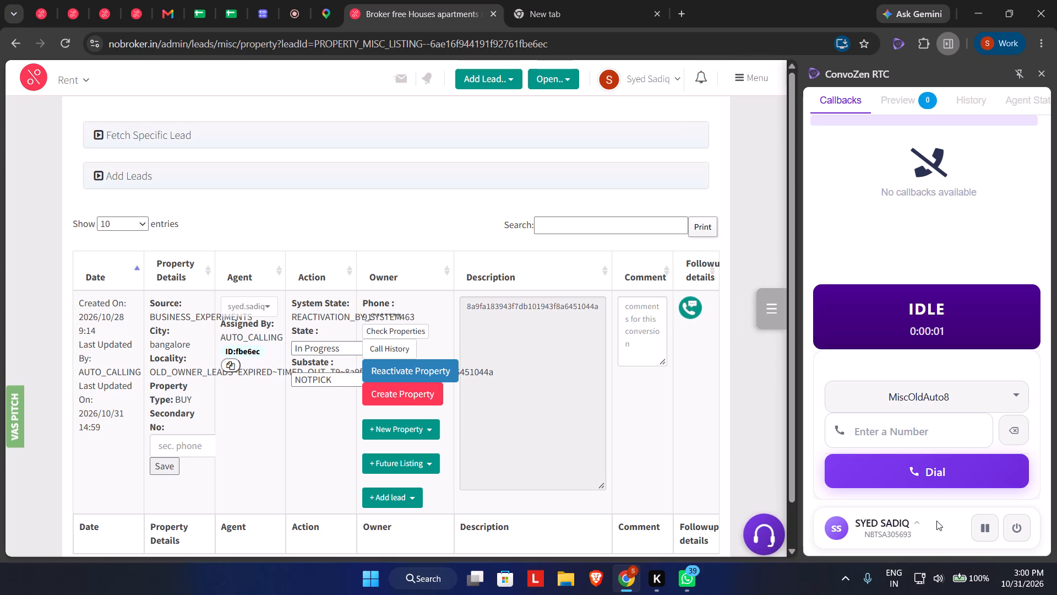
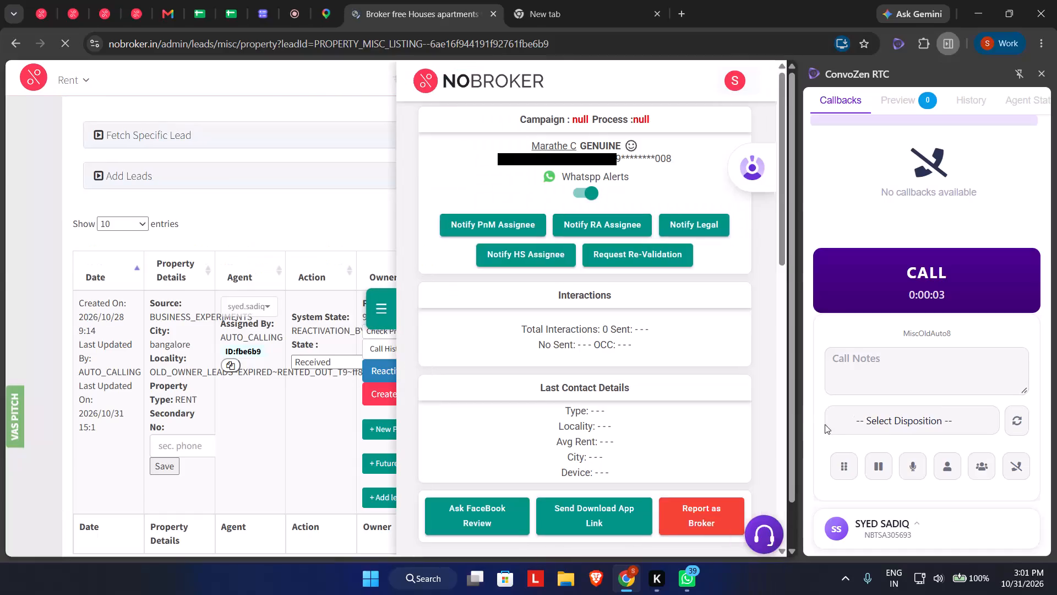
scroll(570, 392, down, 4)
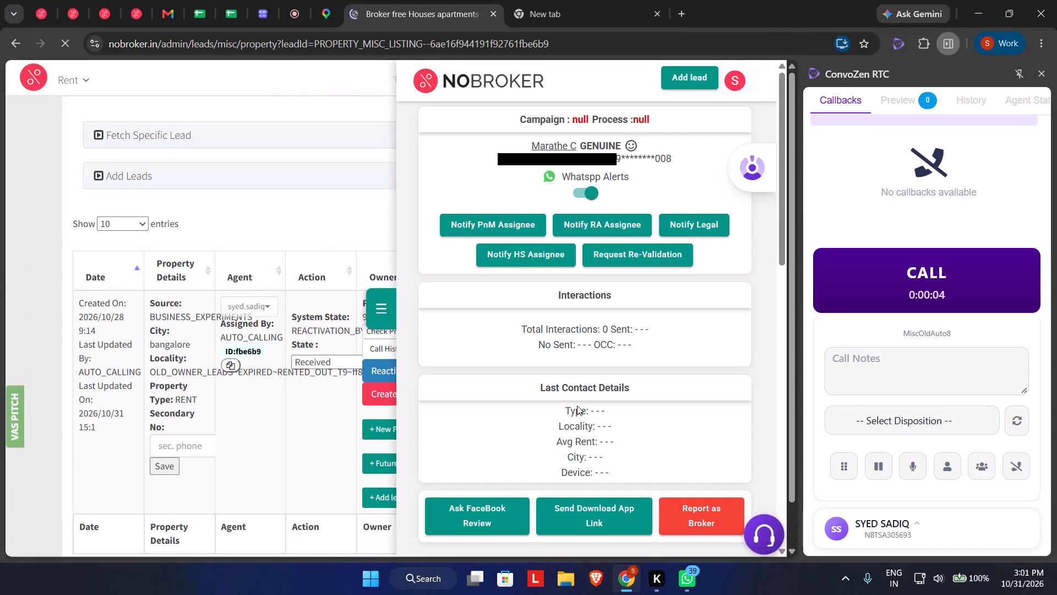
scroll(577, 405, down, 5)
scroll(629, 369, down, 3)
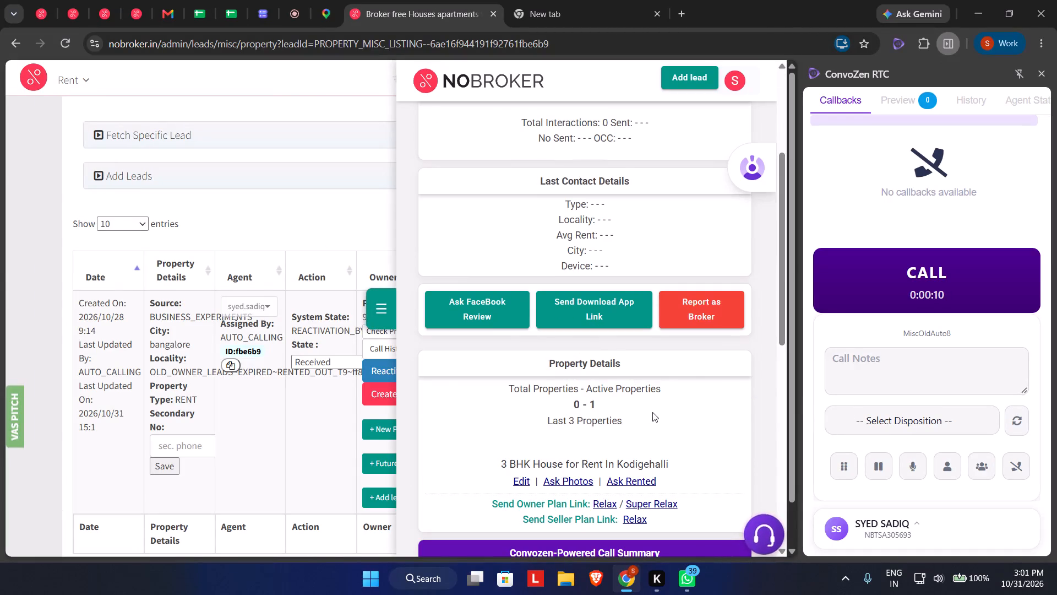
click(301, 359)
click(325, 432)
click(309, 378)
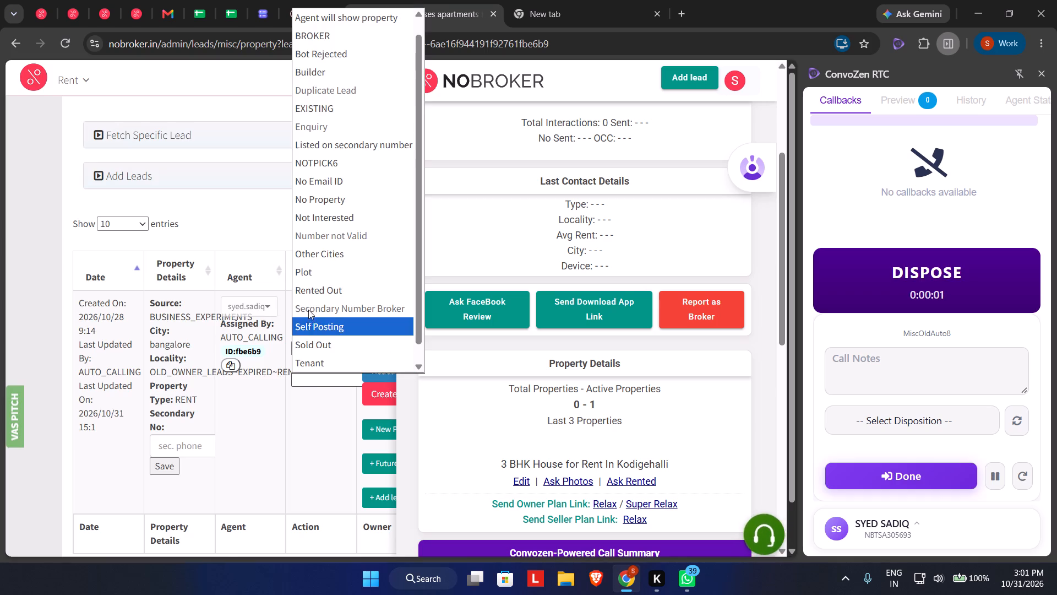
click(307, 288)
Dispose the ended ConvoZen call as Click Calling, Rejected, choose a third-level reason and submit the disposition.
click(873, 408)
click(888, 452)
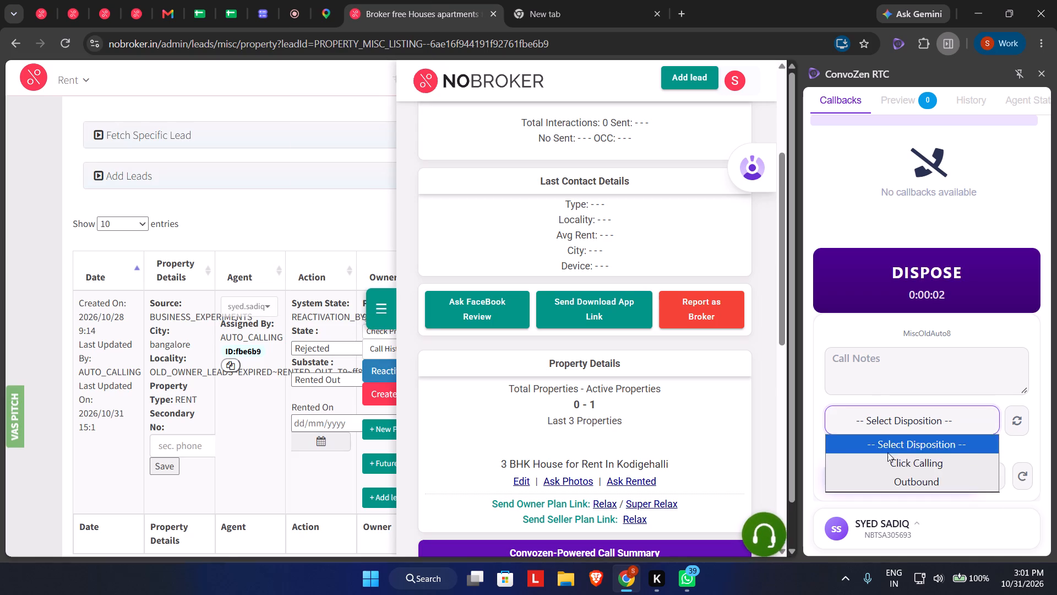
click(887, 417)
click(900, 452)
click(892, 415)
click(919, 524)
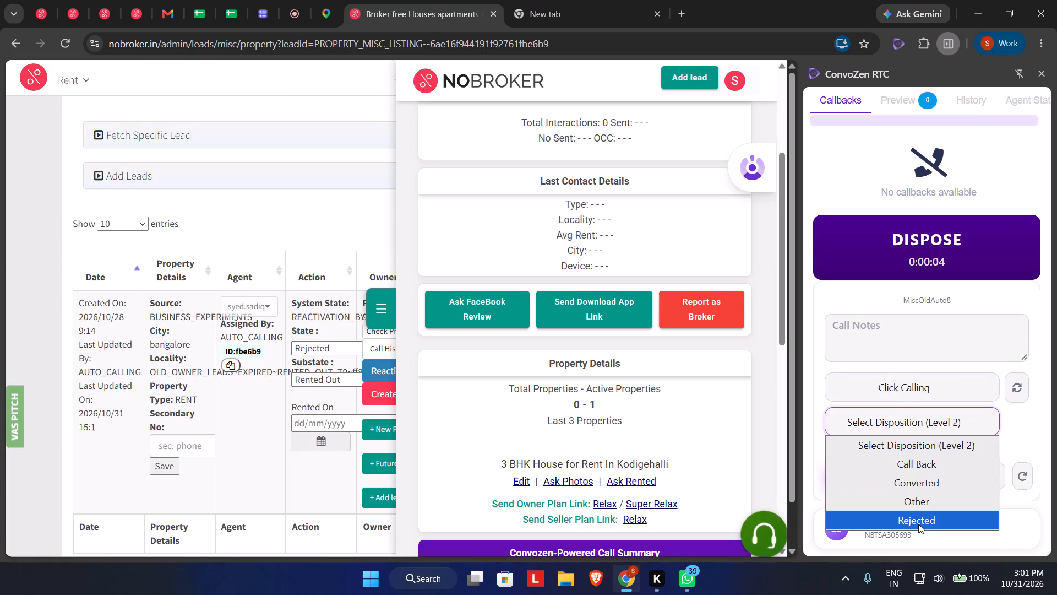
click(907, 414)
click(893, 380)
click(917, 468)
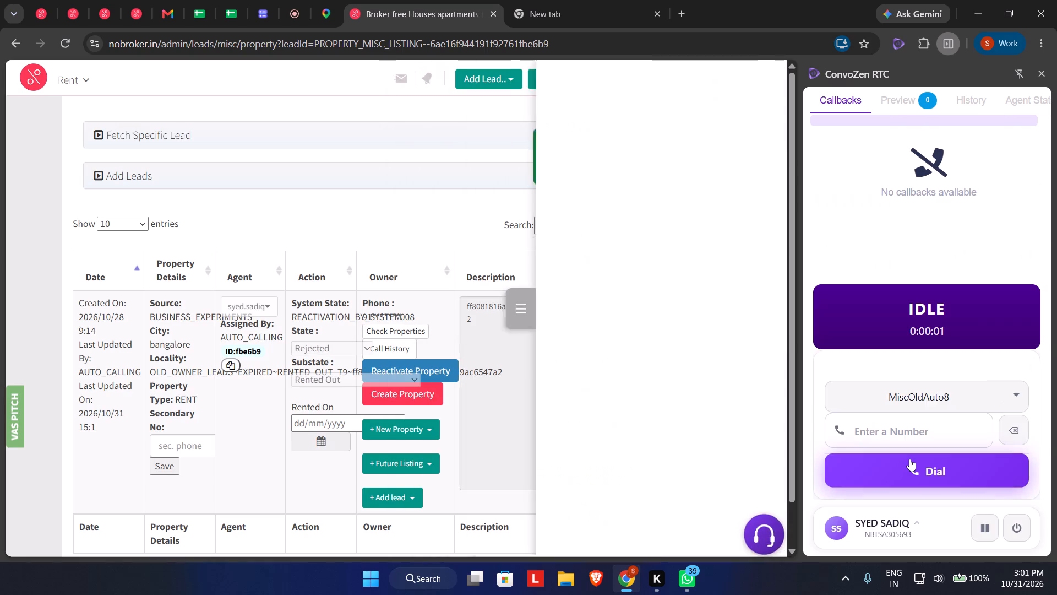